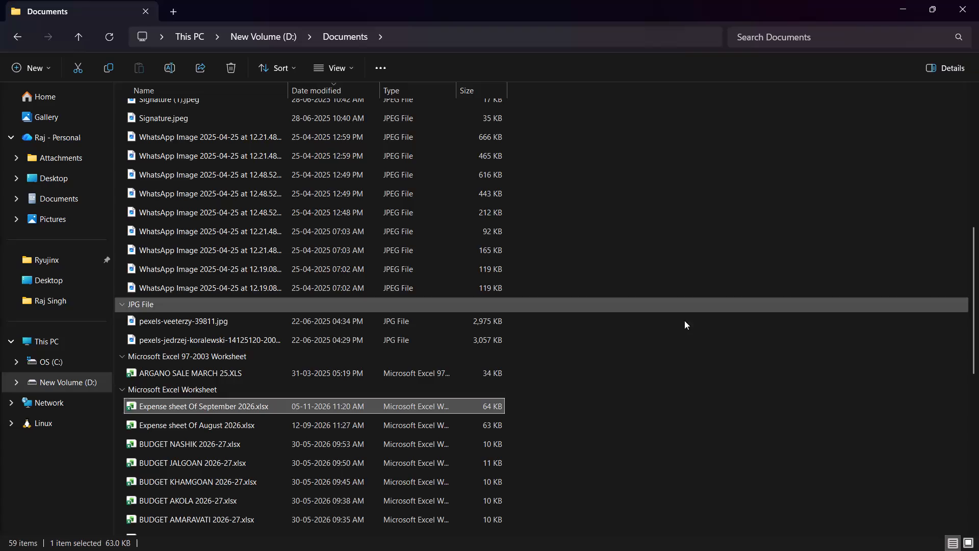
Open the workbook "Expense sheet Of September 2026.xlsx" from the Documents folder.
double_click(359, 403)
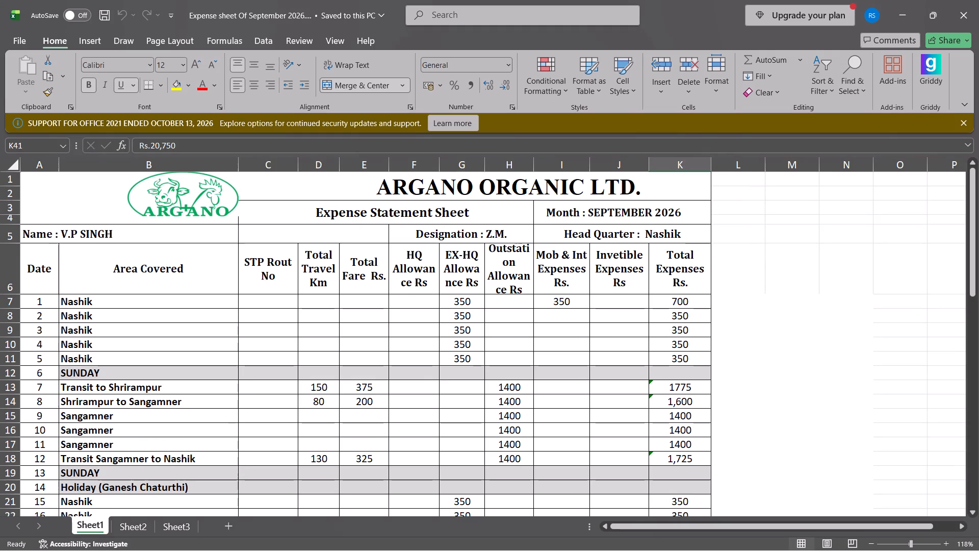
Change the month in the sheet's heading to OCTOBER, keeping the year 2026.
double_click(648, 211)
key("Right")
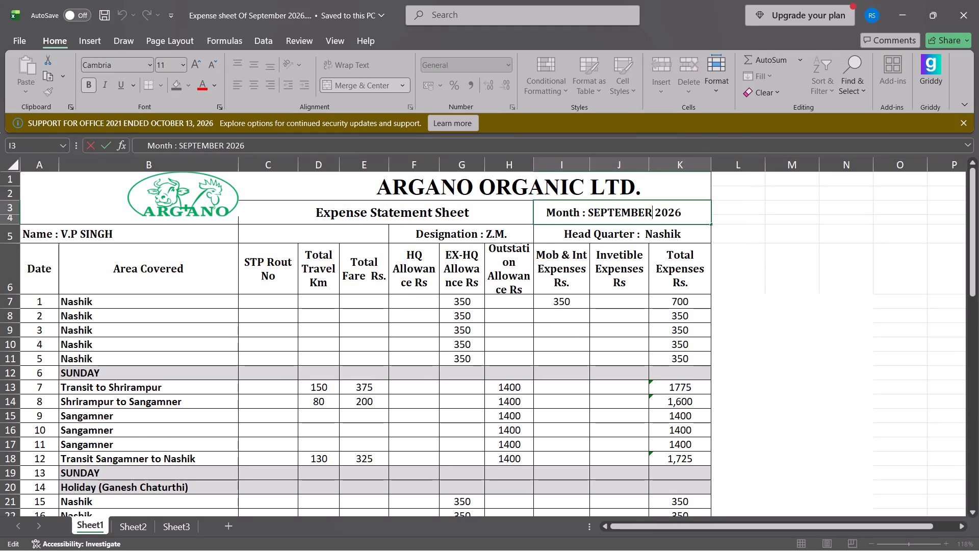
key("BackSpace")
key("BackSpace")
key("BackSpace")
key("BackSpace")
key("BackSpace")
key("BackSpace")
key("BackSpace")
key("BackSpace")
key("BackSpace")
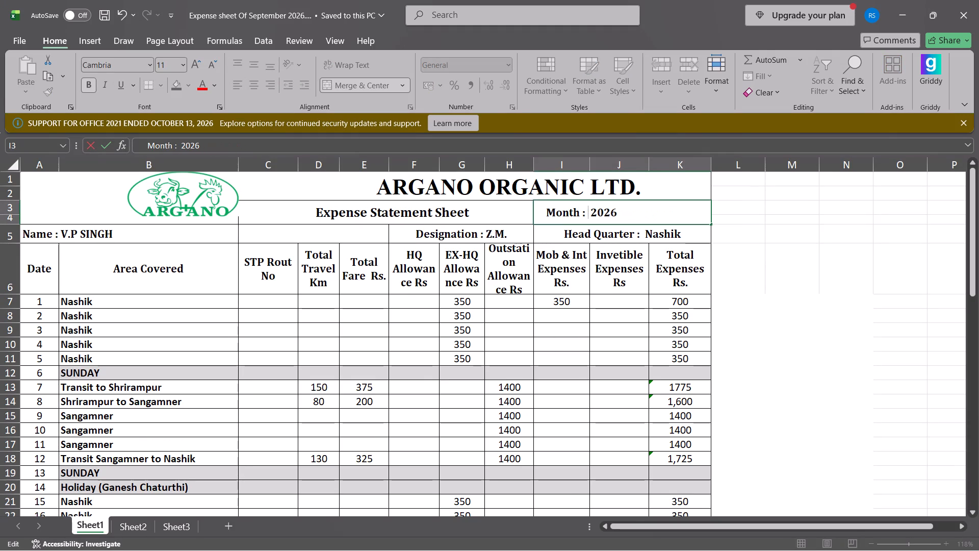
type("OCTO")
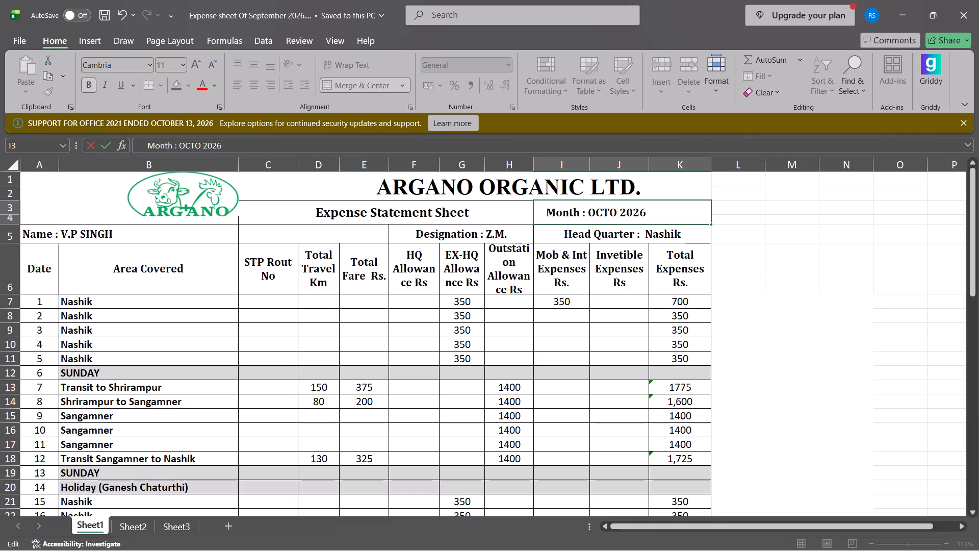
key("b")
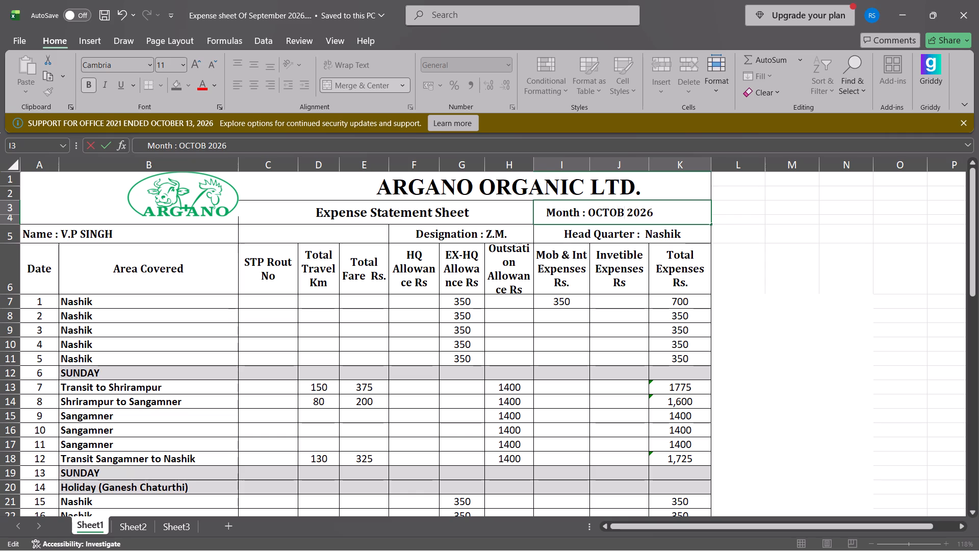
type("ER")
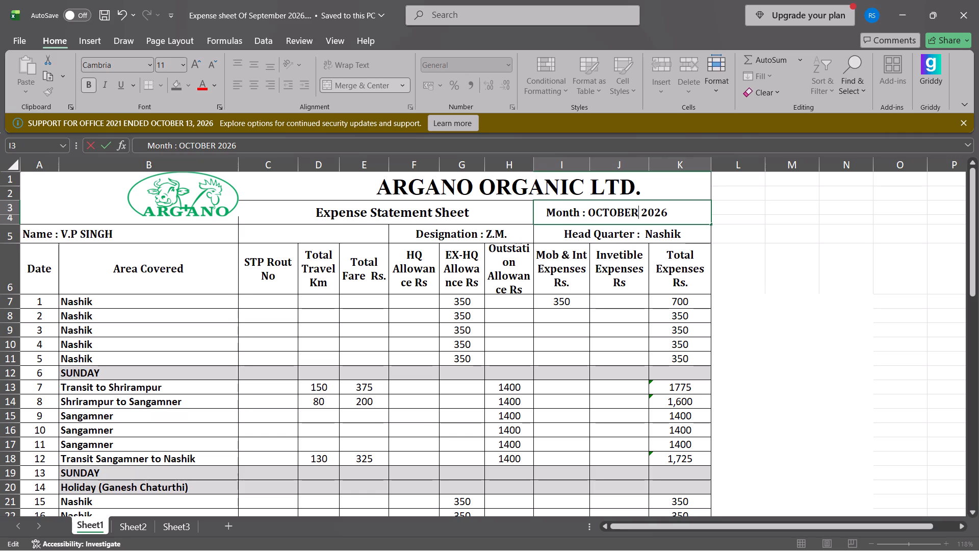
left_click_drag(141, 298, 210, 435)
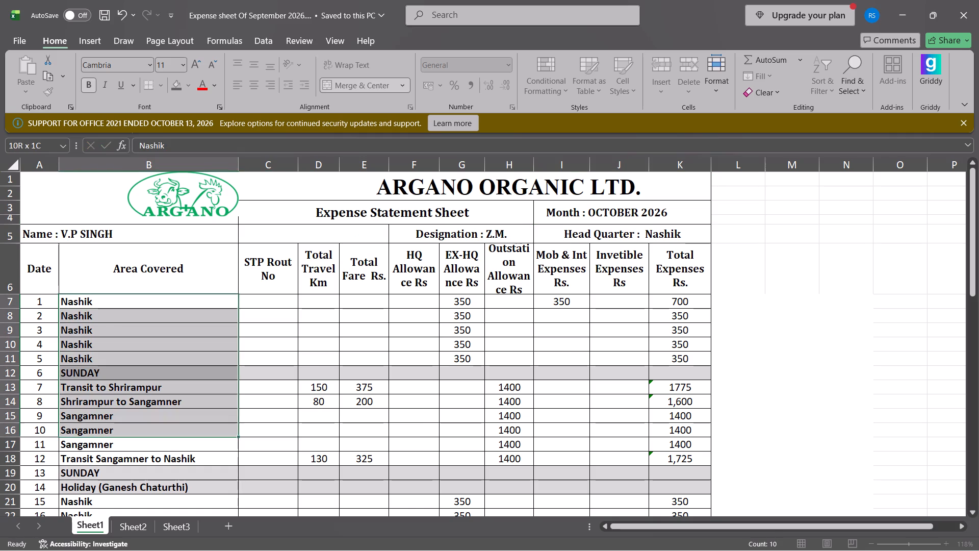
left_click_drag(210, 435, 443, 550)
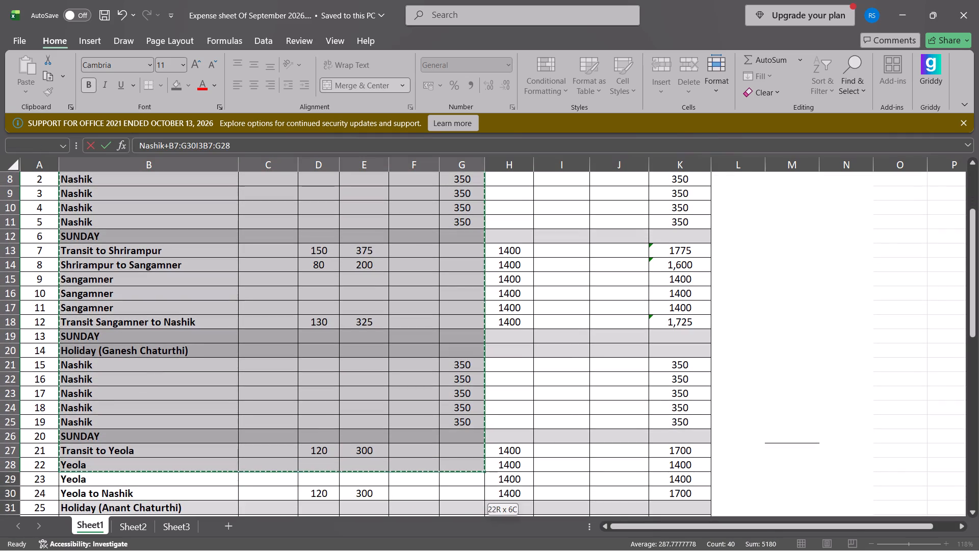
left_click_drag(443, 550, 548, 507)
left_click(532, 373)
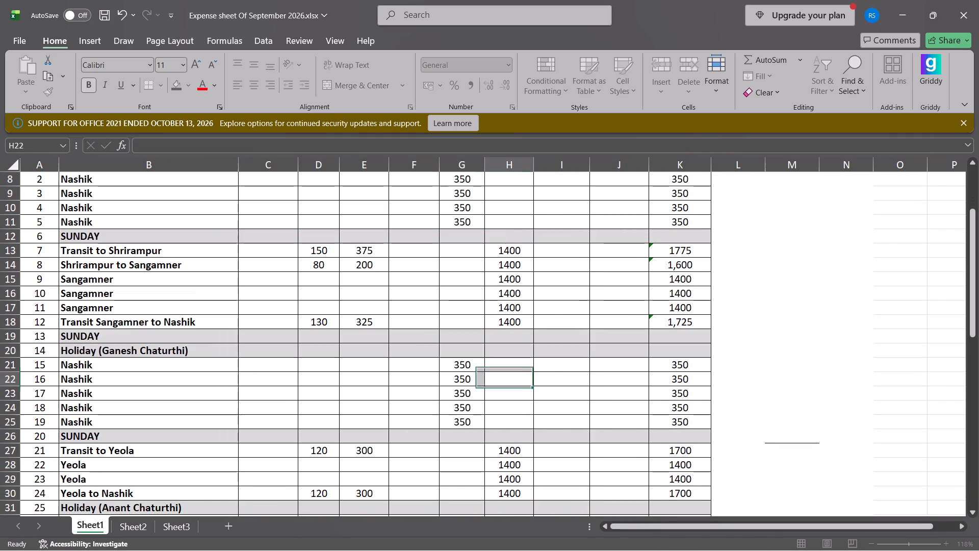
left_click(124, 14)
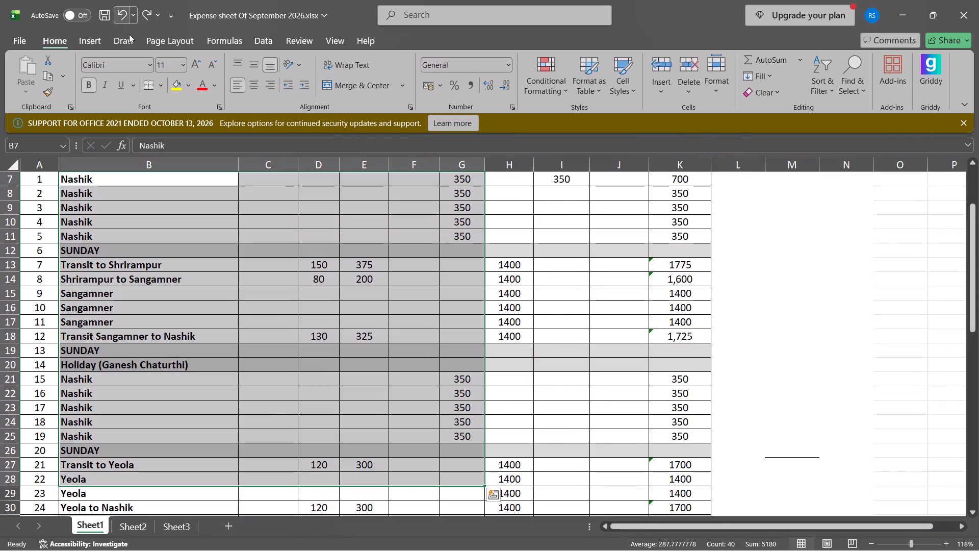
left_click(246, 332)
Clear all entries from the Area Covered column through the Total Expenses column for dates 1 to 30 (B7:K36).
scroll(246, 332, "up", 2)
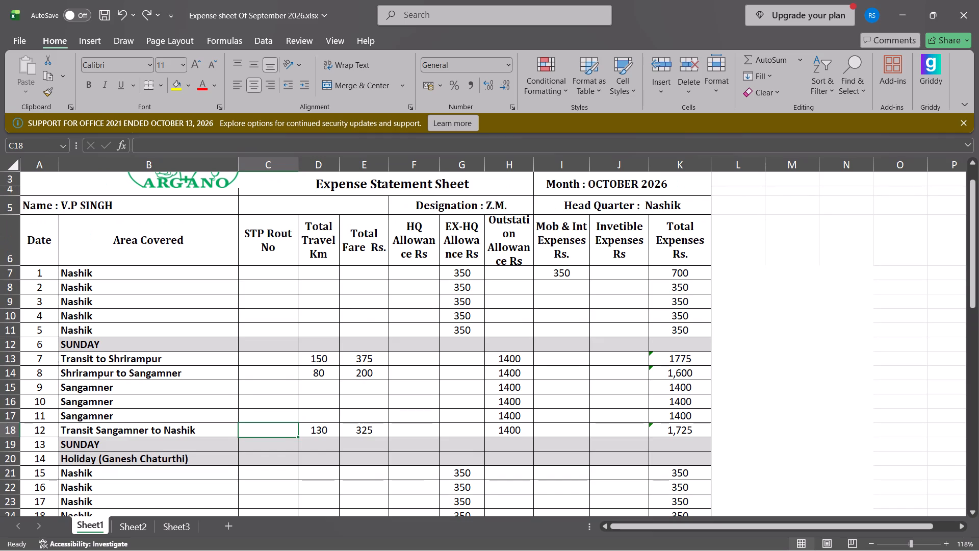
left_click_drag(94, 275, 545, 525)
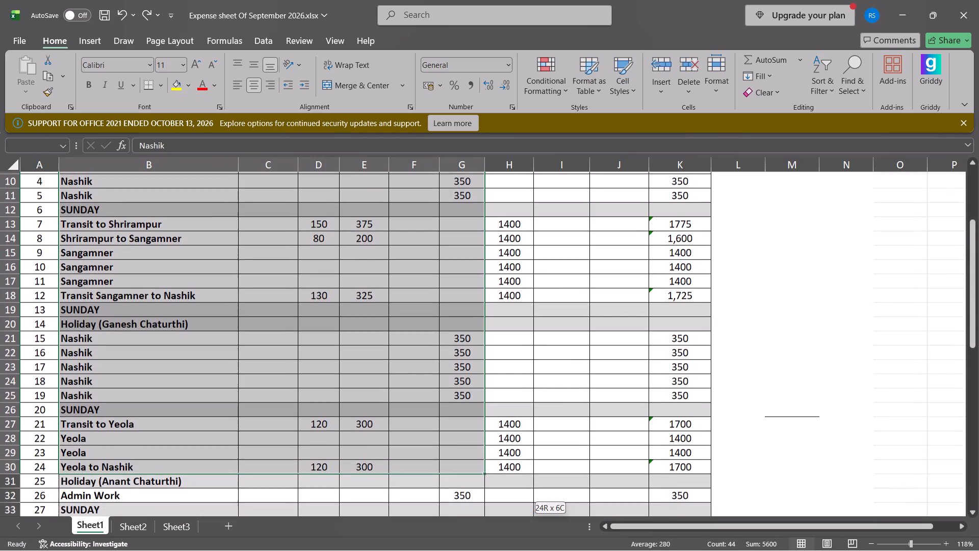
left_click_drag(545, 525, 685, 496)
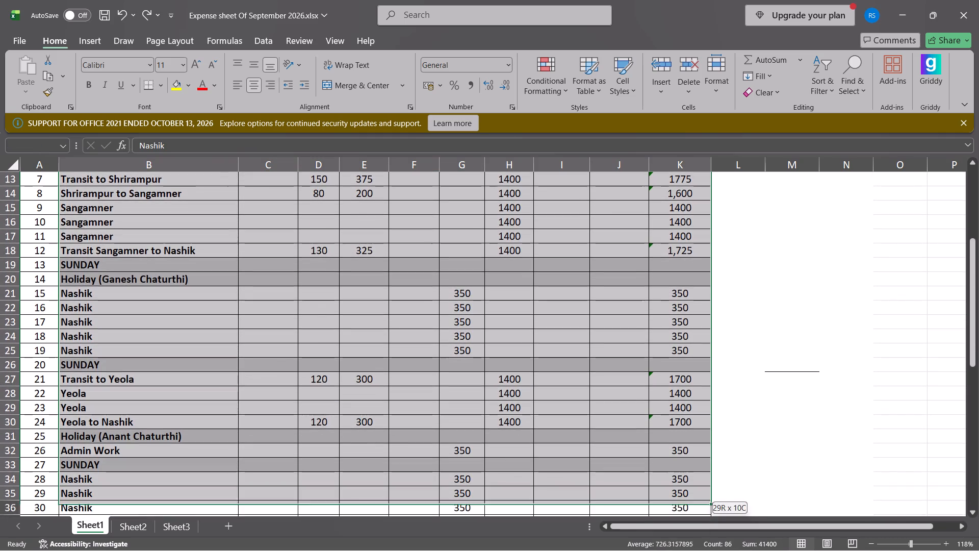
left_click_drag(685, 496, 689, 478)
key("Delete")
Remove the grey shading from the emptied daily rows for dates 1 to 30 (B7:K36).
scroll(689, 478, "down", 3)
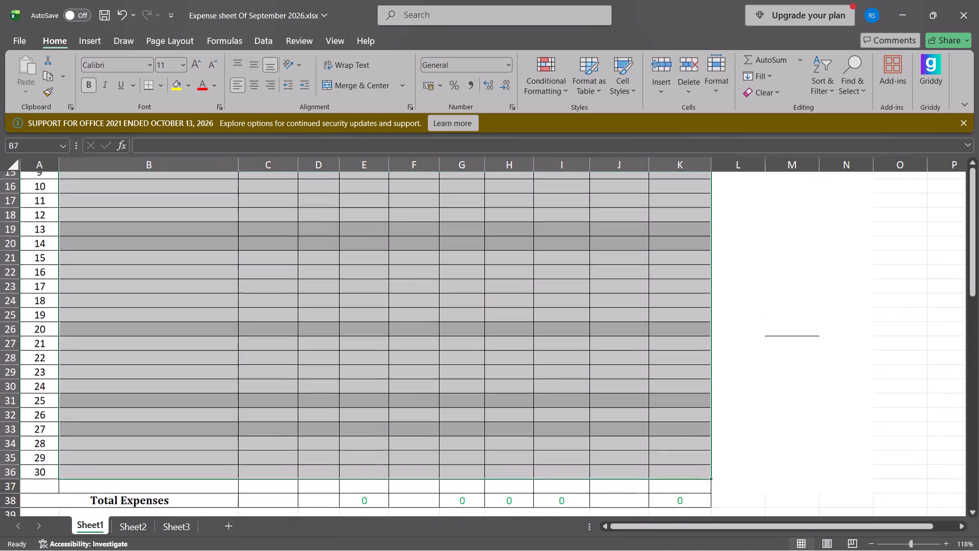
scroll(689, 478, "down", 1)
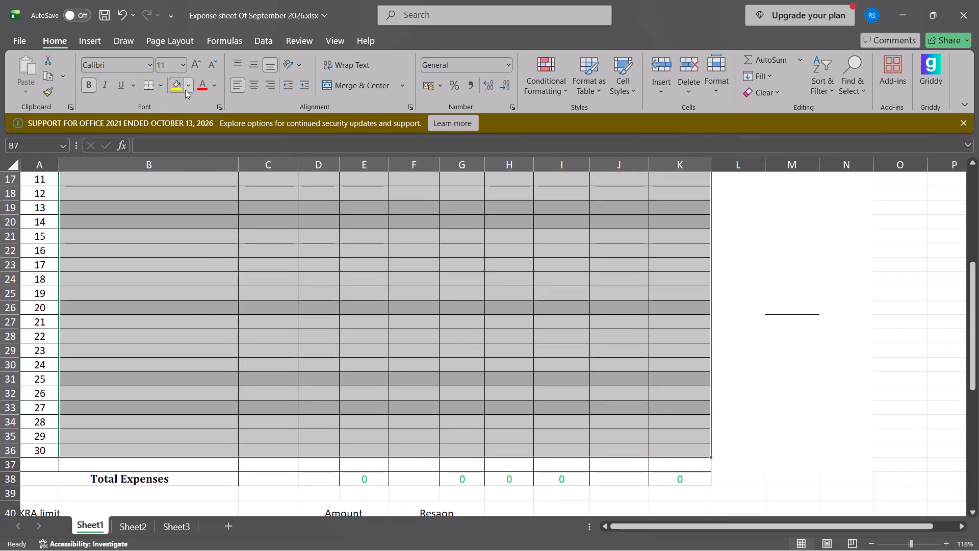
left_click(186, 87)
left_click(175, 152)
Clear the values in the Total Expenses row, from C38 to K38.
scroll(294, 319, "down", 1)
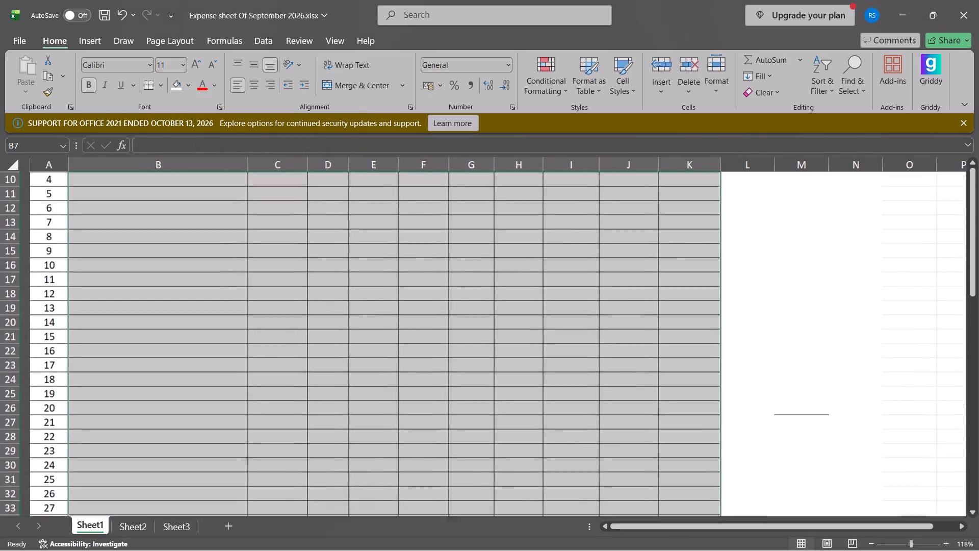
scroll(294, 319, "down", 2)
left_click_drag(279, 312, 525, 319)
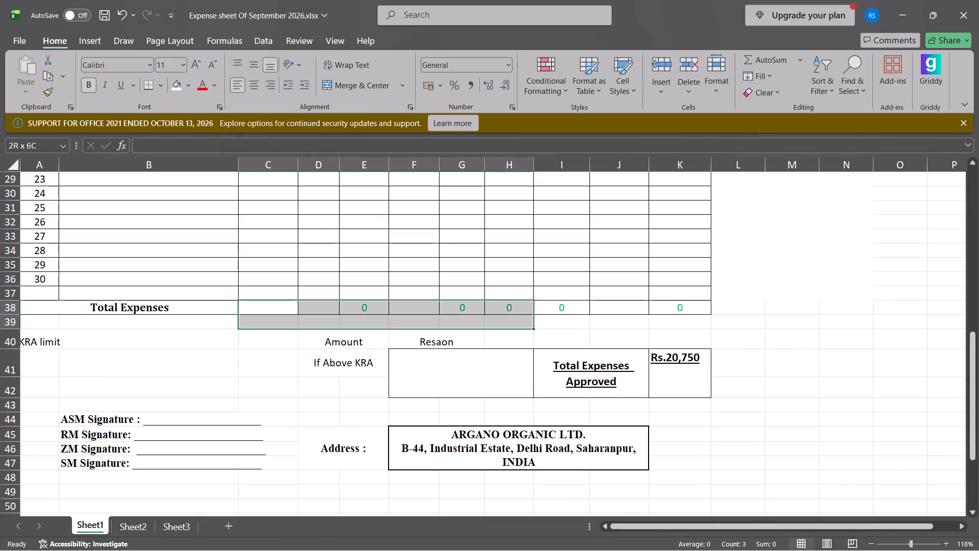
left_click_drag(525, 319, 683, 307)
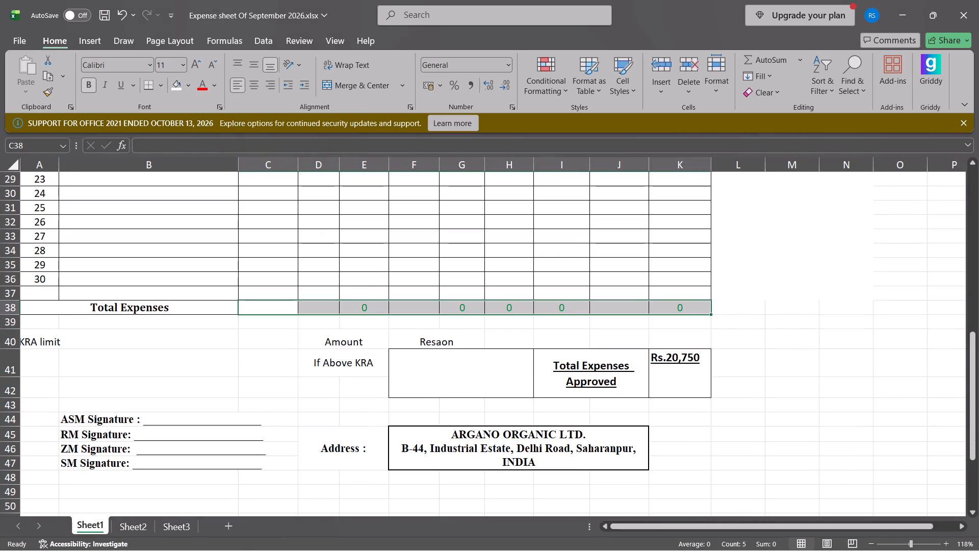
key("Delete")
Dismiss the Office 2021 end-of-support banner above the sheet.
scroll(358, 288, "up", 2)
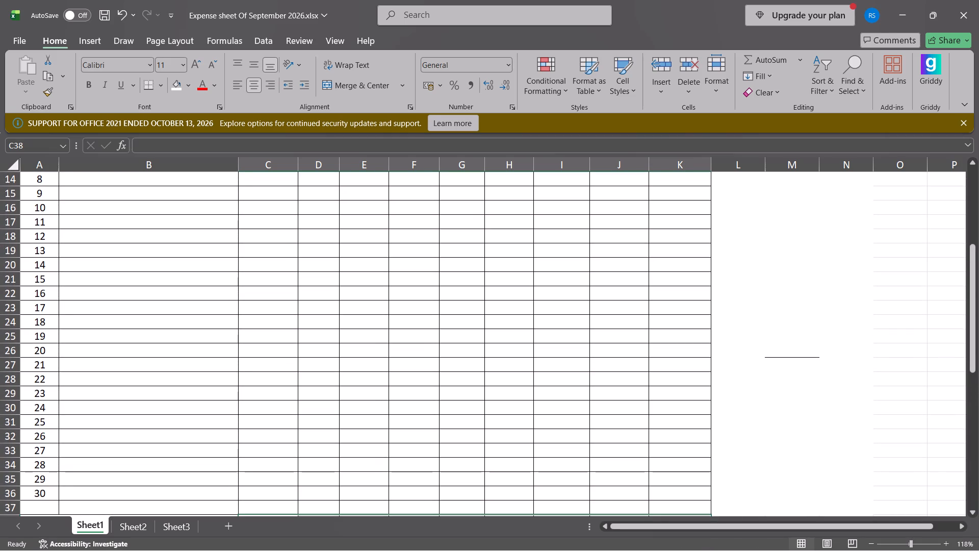
scroll(358, 288, "up", 1)
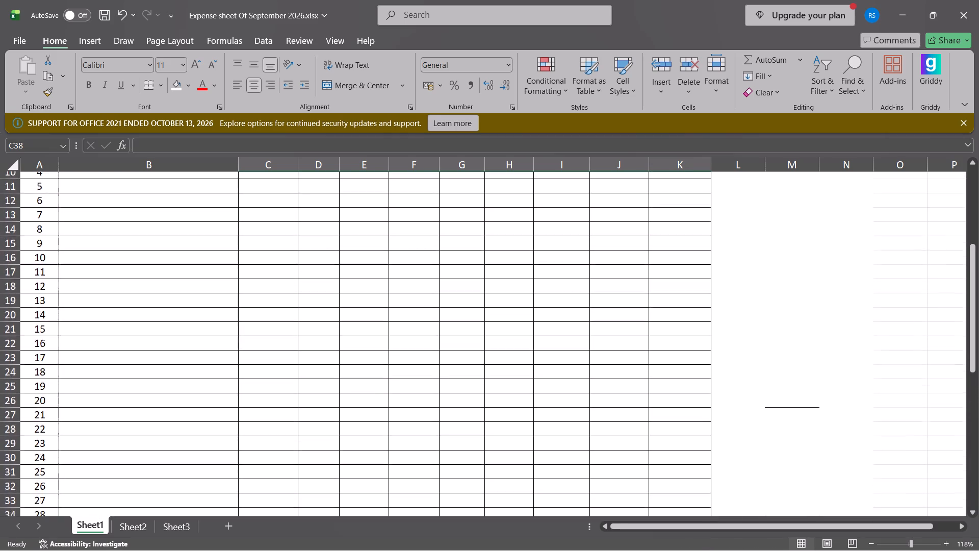
scroll(358, 288, "up", 2)
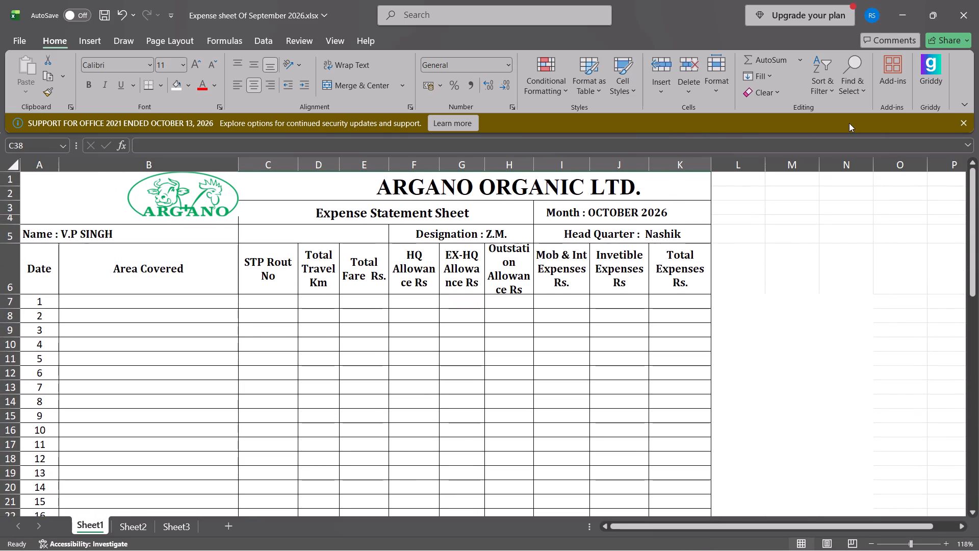
left_click(965, 123)
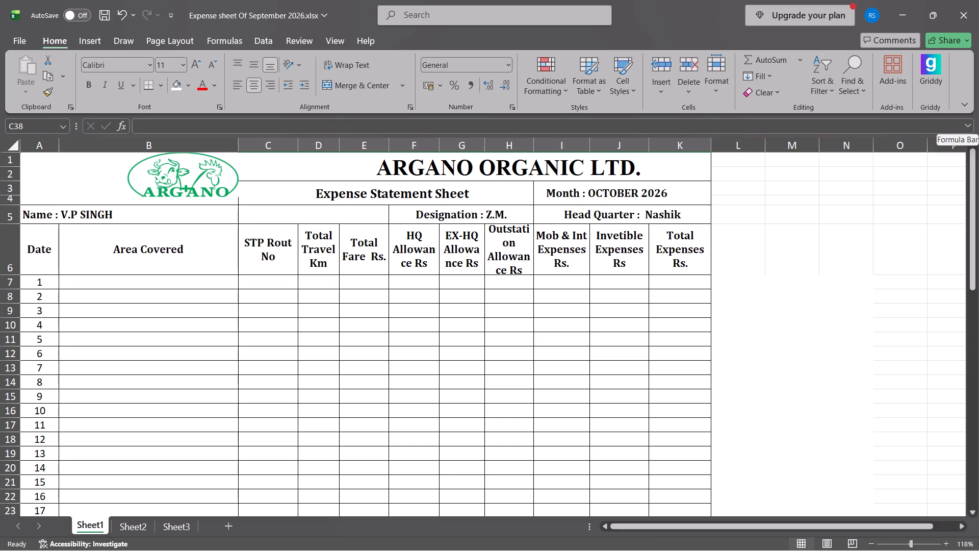
Enter SUNDAY in the Area Covered column for dates 4 and 11.
left_click(137, 324)
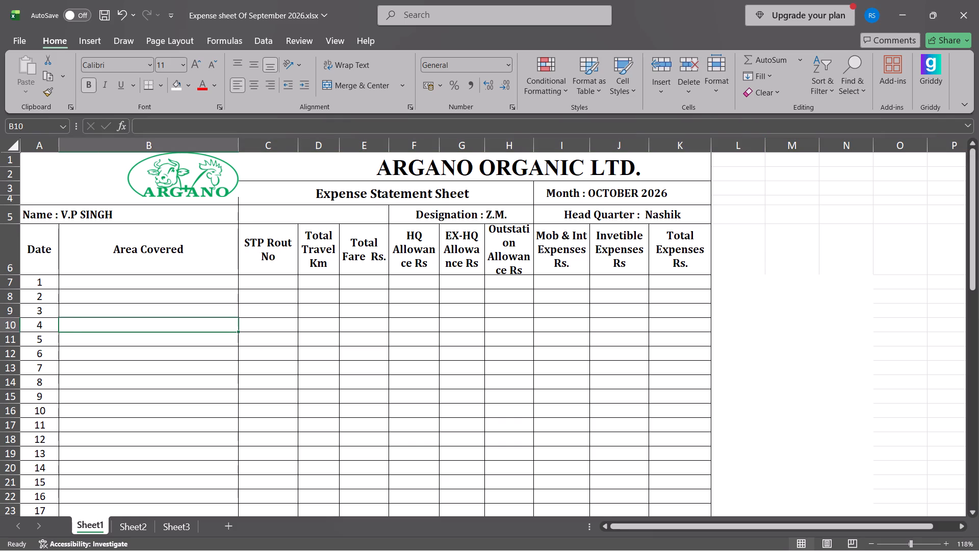
type("SUNDAY")
key("Down")
key("Down")
key("Down")
key("Down")
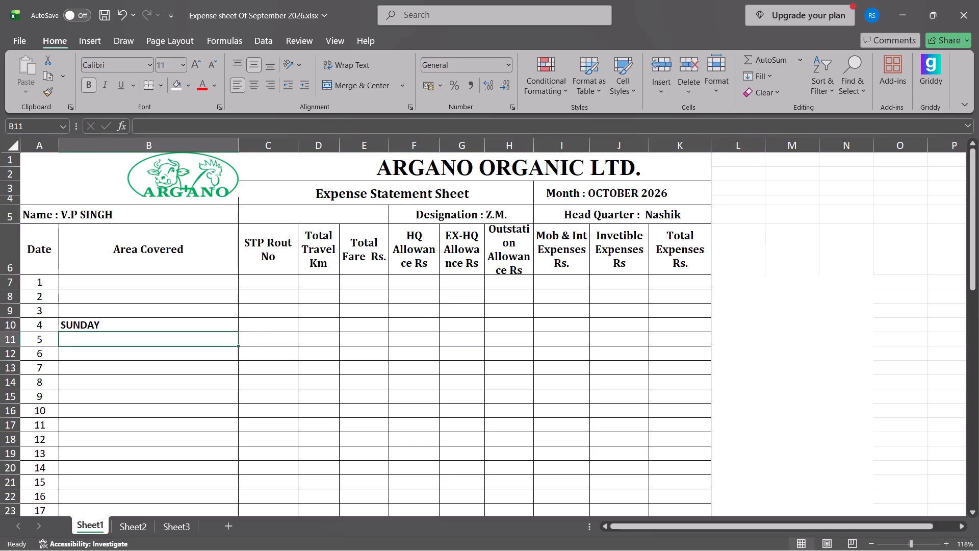
key("Down")
key("Down")
key("Down")
key("s")
key("Down")
Enter SUNDAY in the Area Covered column for dates 18 and 25.
key("Down")
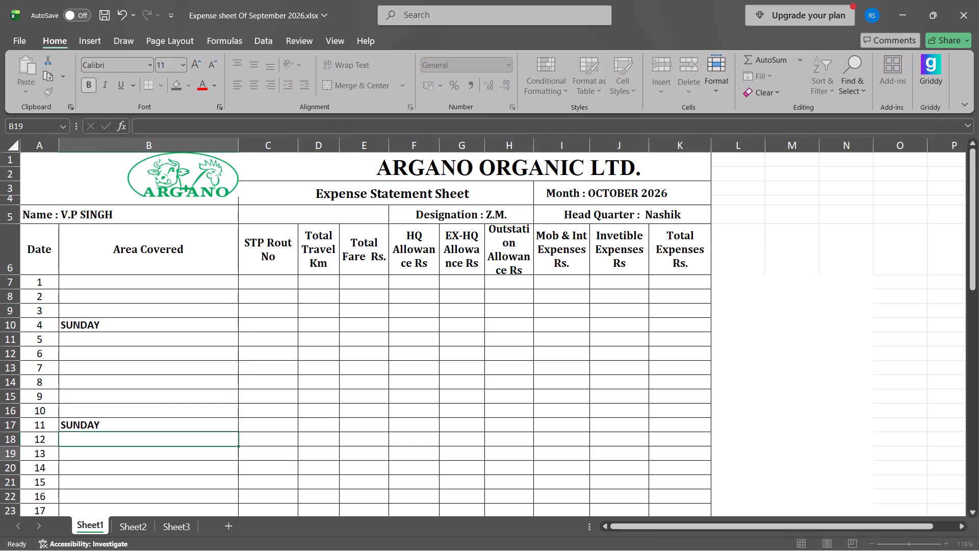
key("Down")
key("Down")
key("Down")
key("Down")
key("Down")
key("s")
key("Down")
key("Down")
key("Down")
key("Down")
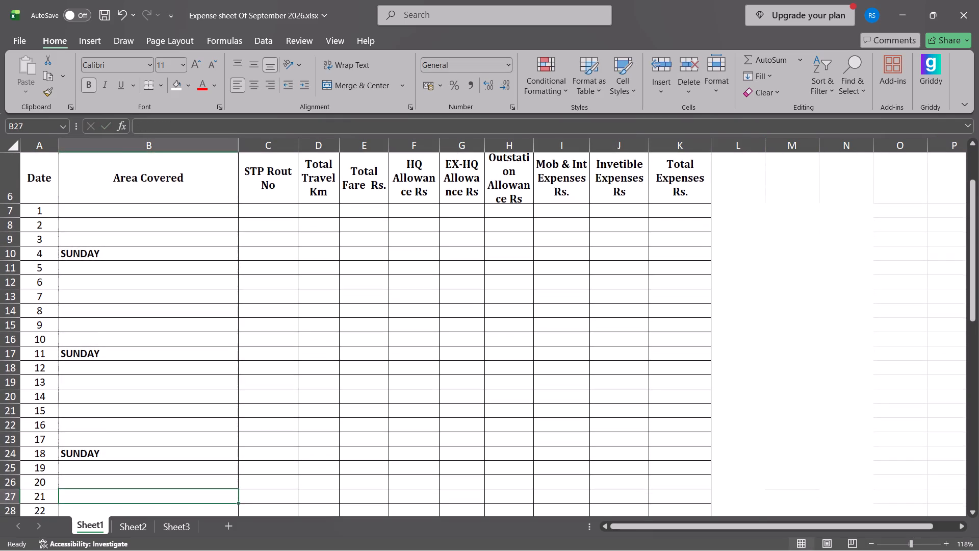
key("Down")
key("Down")
key("Down")
key("s")
key("Down")
Add date 31 in the Date column below date 30 (A37).
key("Down")
key("Down")
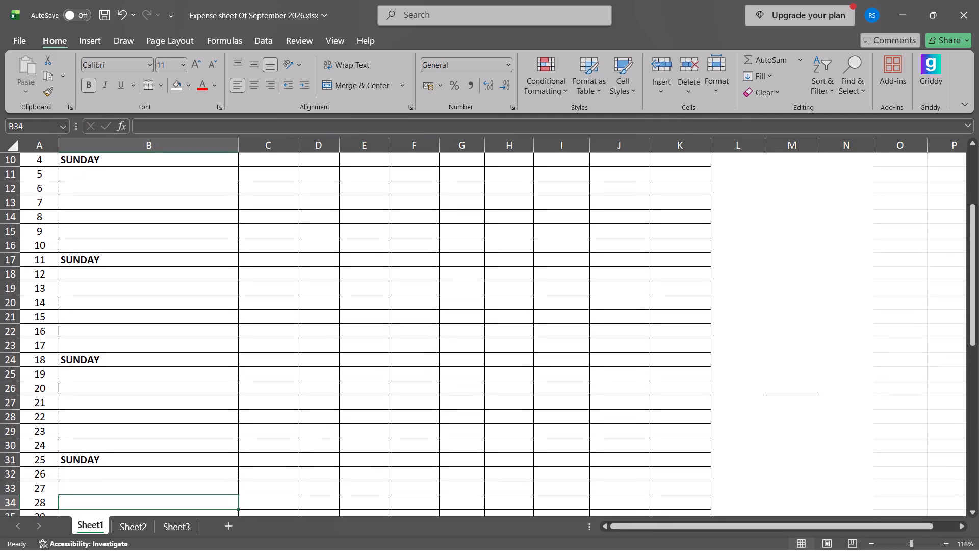
key("Down")
key("Down")
key("Down")
key("Left")
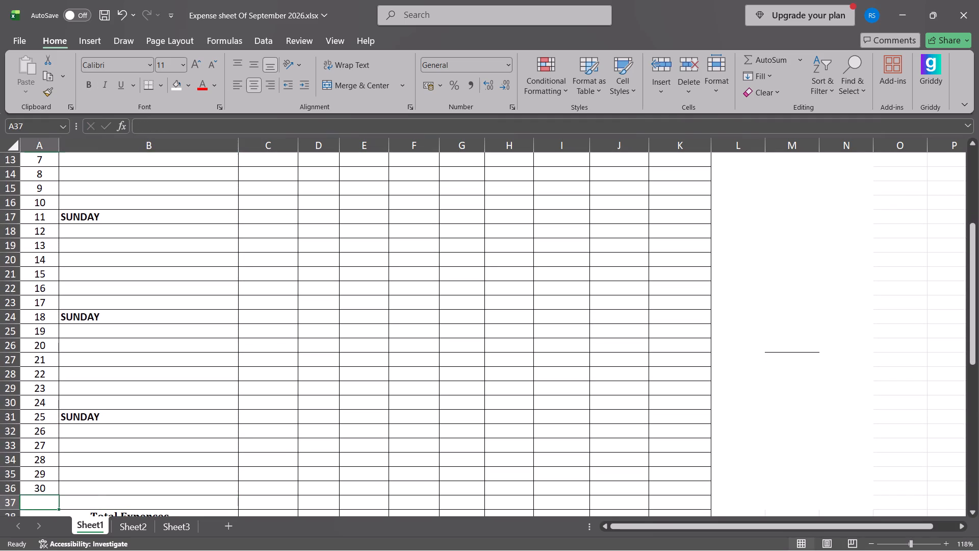
type("31")
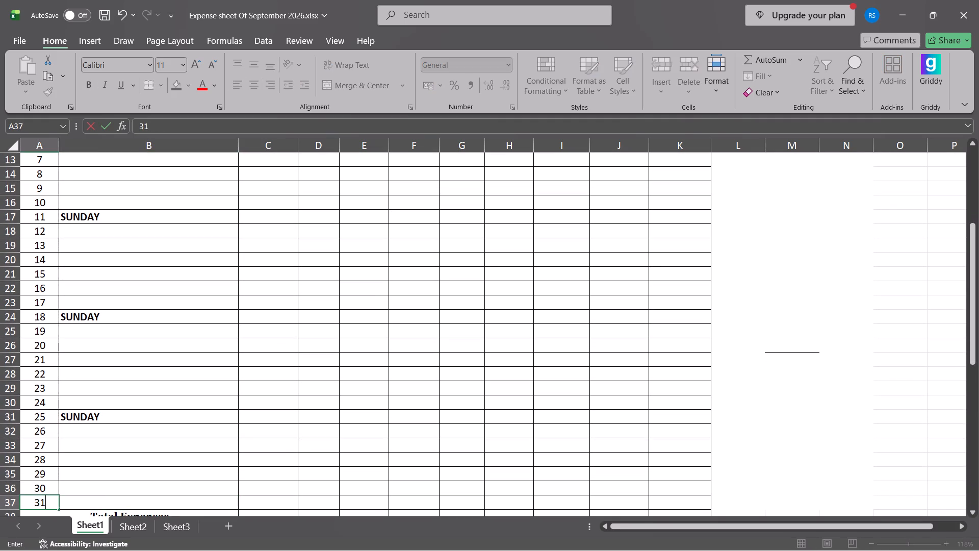
key("Right")
Shade the SUNDAY rows for dates 4, 11, 18 and 25 light grey across columns B to K.
key("Up")
key("Up")
key("Up")
key("Up")
key("Up")
key("Up")
key("Up")
key("Up")
key("Up")
key("Up")
key("Up")
key("Up")
key("Up")
key("Up")
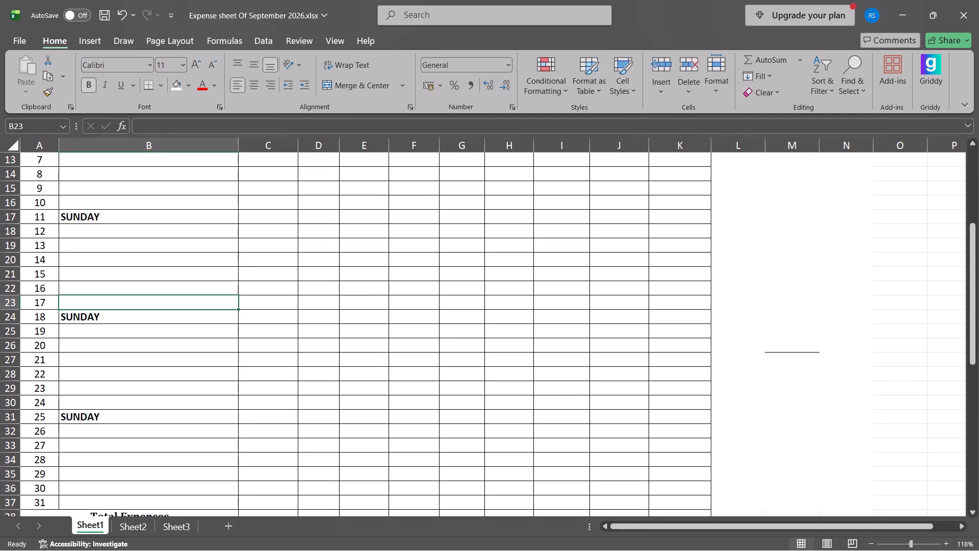
left_click_drag(104, 220, 299, 210)
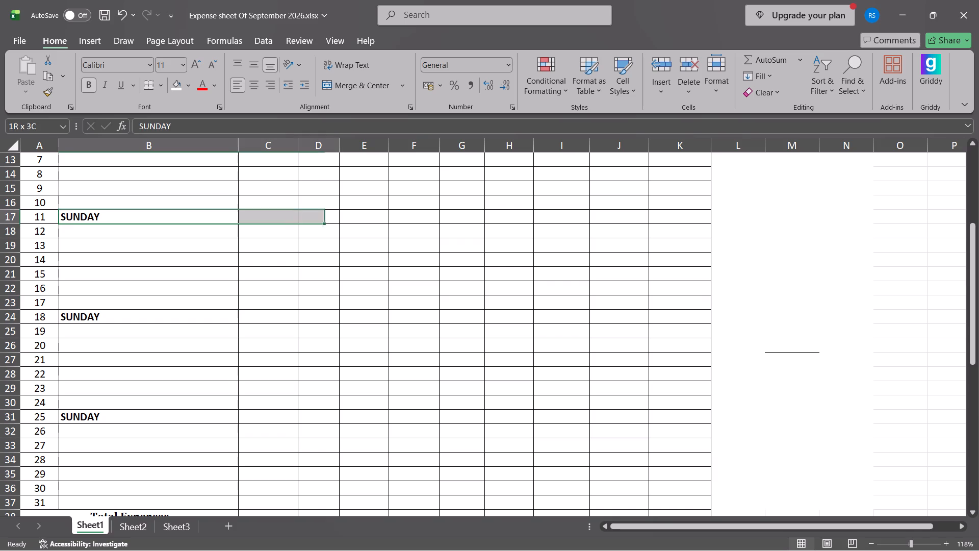
left_click_drag(299, 210, 651, 209)
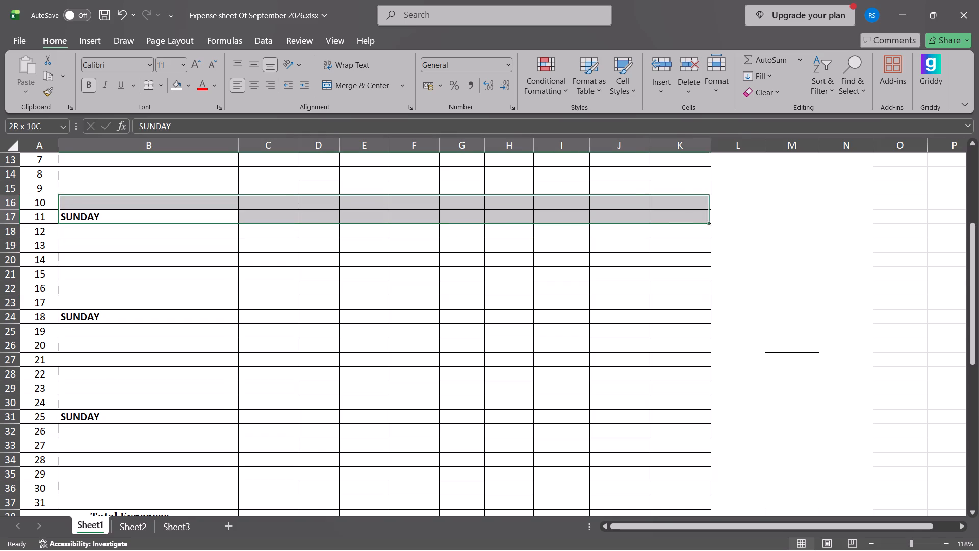
left_click_drag(651, 209, 658, 213)
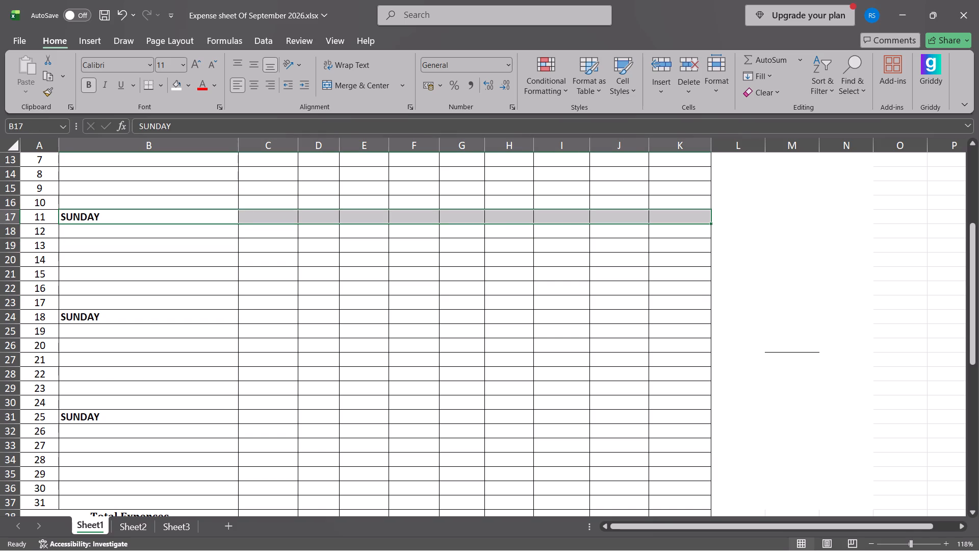
left_click_drag(128, 315, 650, 316, "ctrl")
scroll(266, 382, "down", 1)
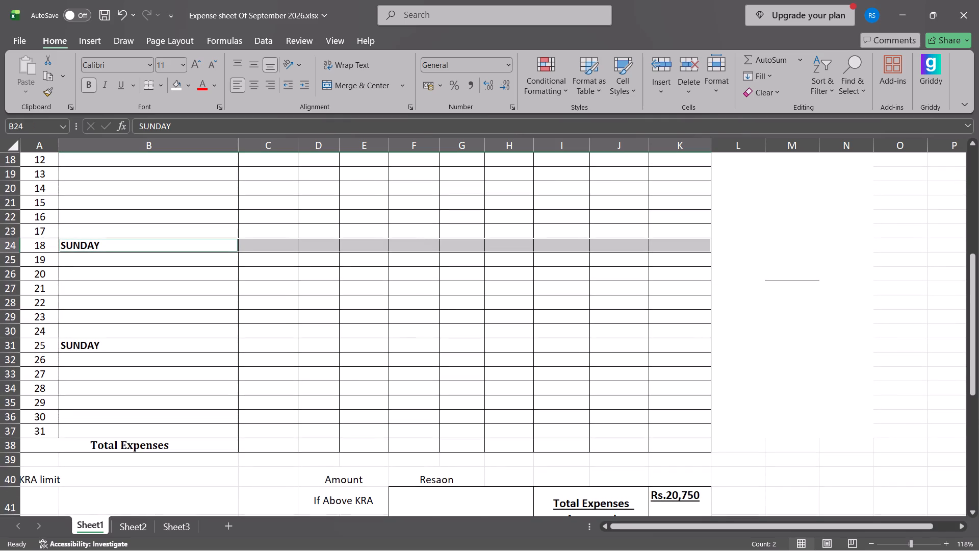
left_click_drag(177, 349, 557, 334, "ctrl")
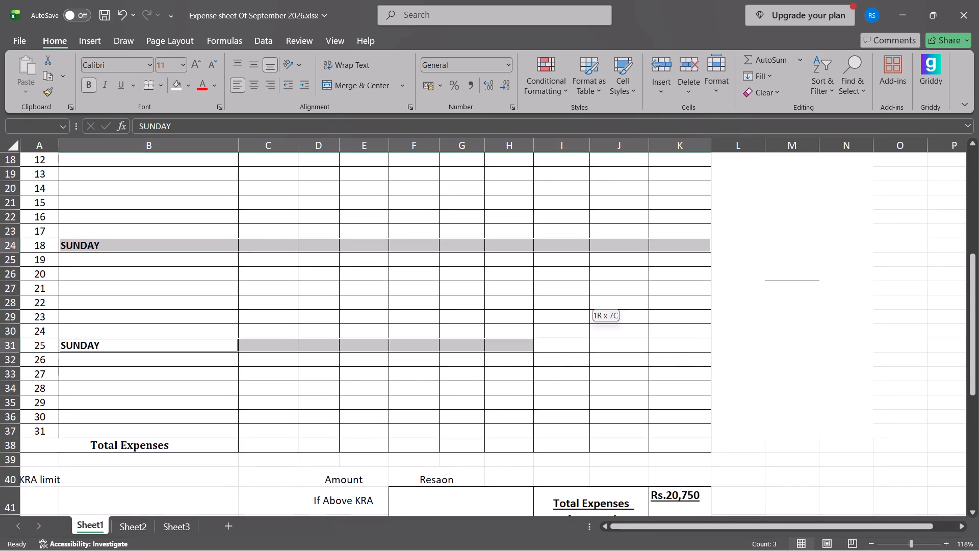
left_click_drag(557, 334, 655, 345, "ctrl")
scroll(653, 345, "up", 3)
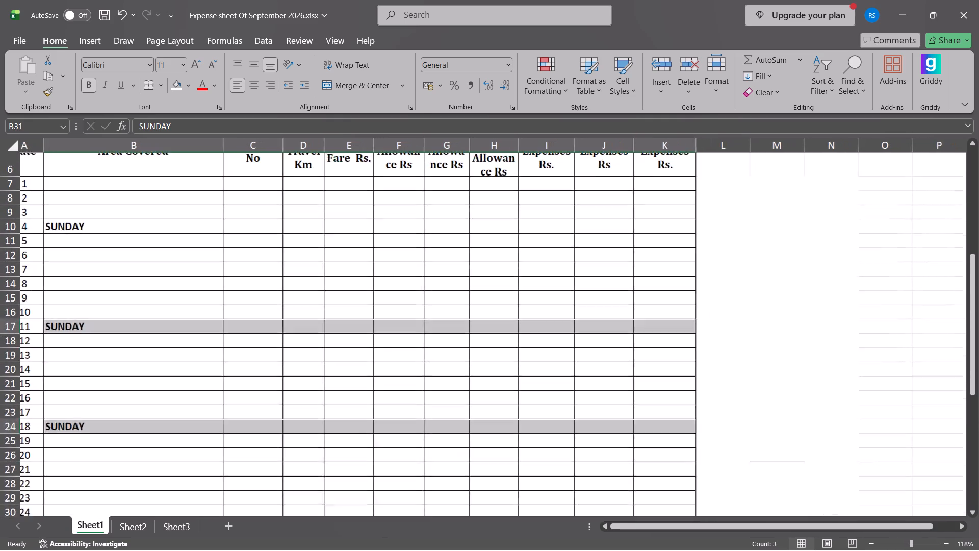
left_click_drag(141, 255, 673, 259, "ctrl")
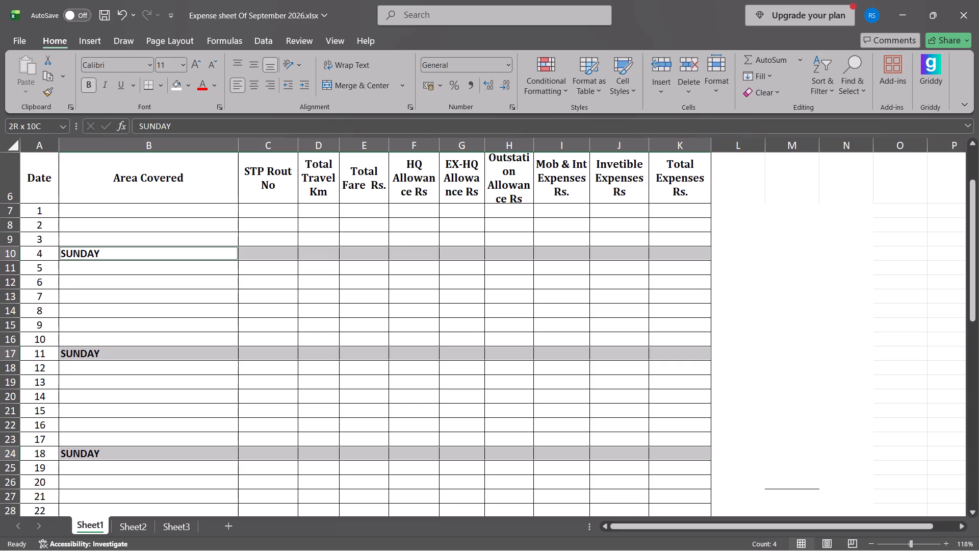
left_click_drag(673, 259, 674, 259, "ctrl")
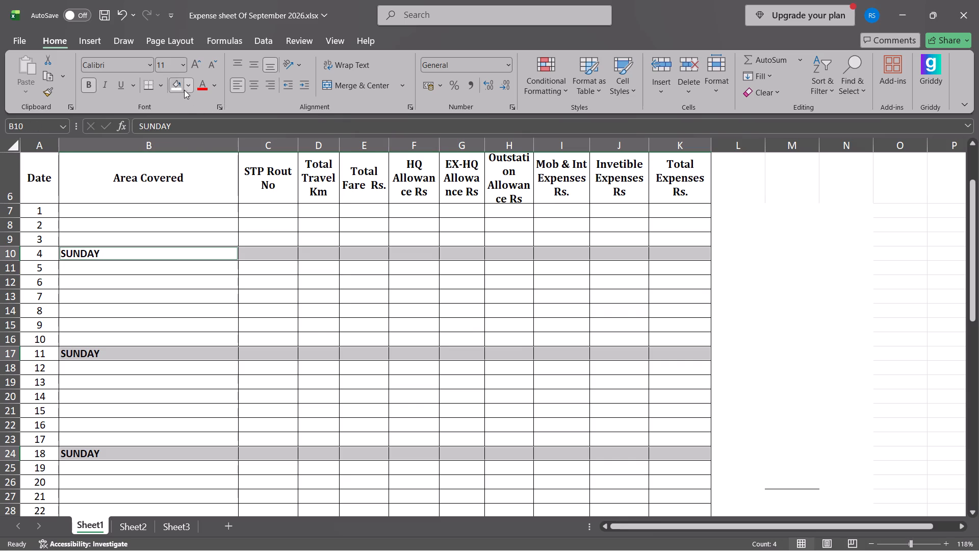
left_click(184, 90)
left_click(182, 191)
left_click(147, 292)
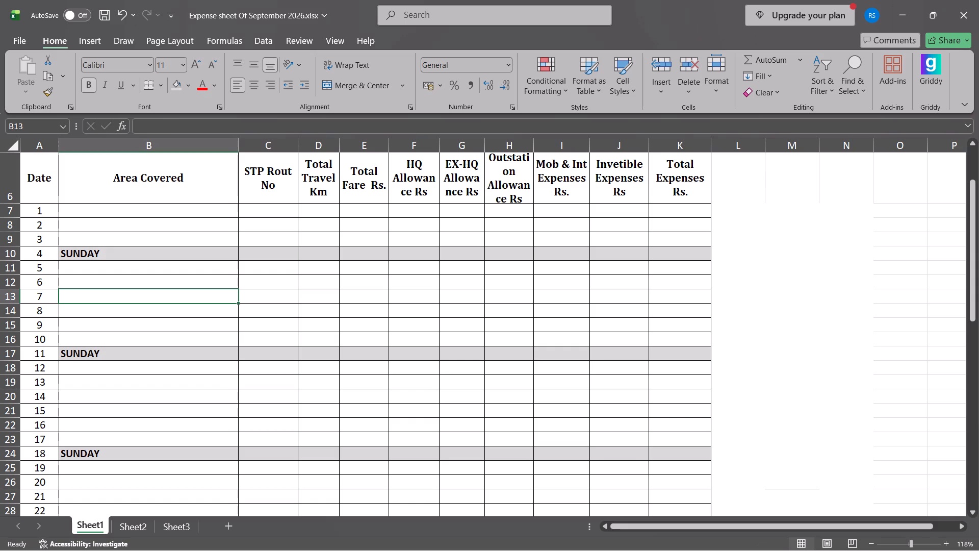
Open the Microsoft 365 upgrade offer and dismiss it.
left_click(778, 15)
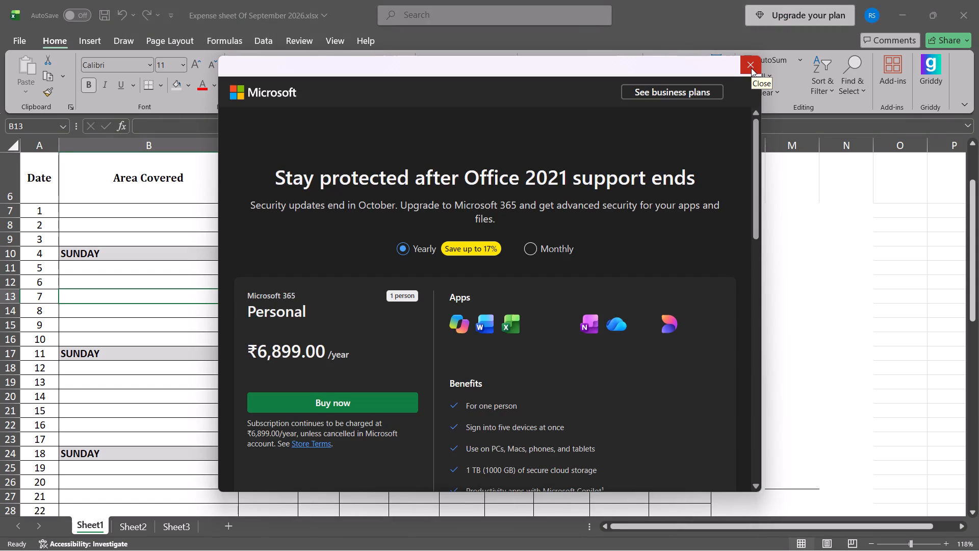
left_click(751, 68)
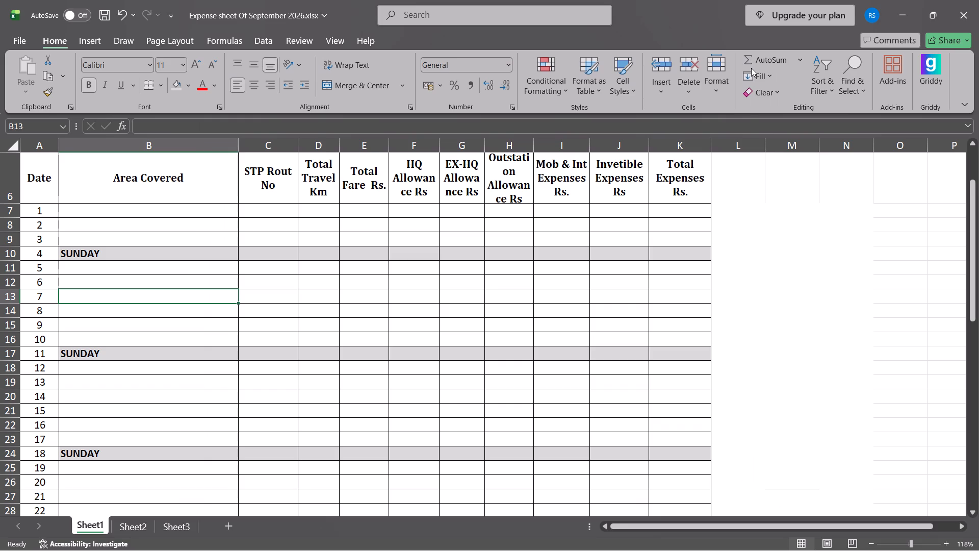
Enter NASHIK in the Area Covered column for dates 1, 2 and 3.
left_click(157, 216)
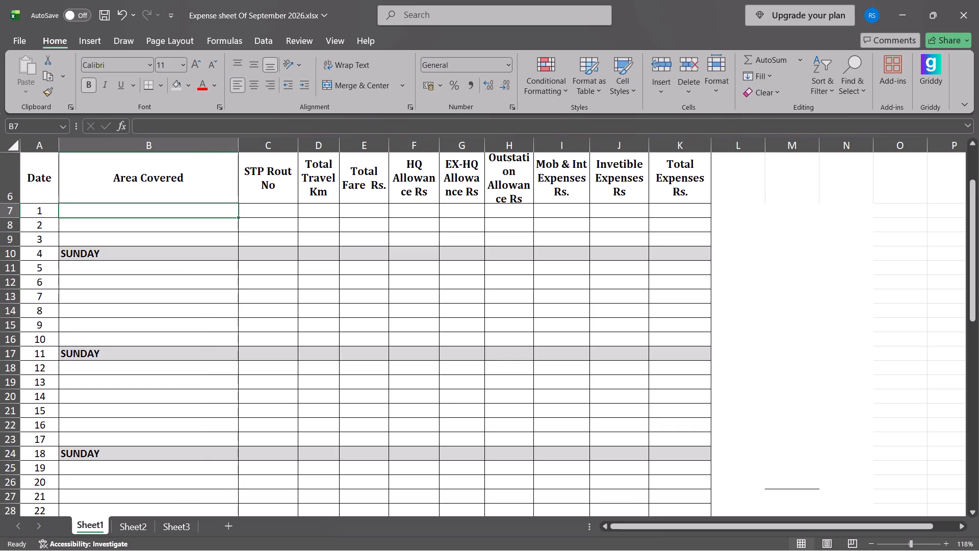
key("n")
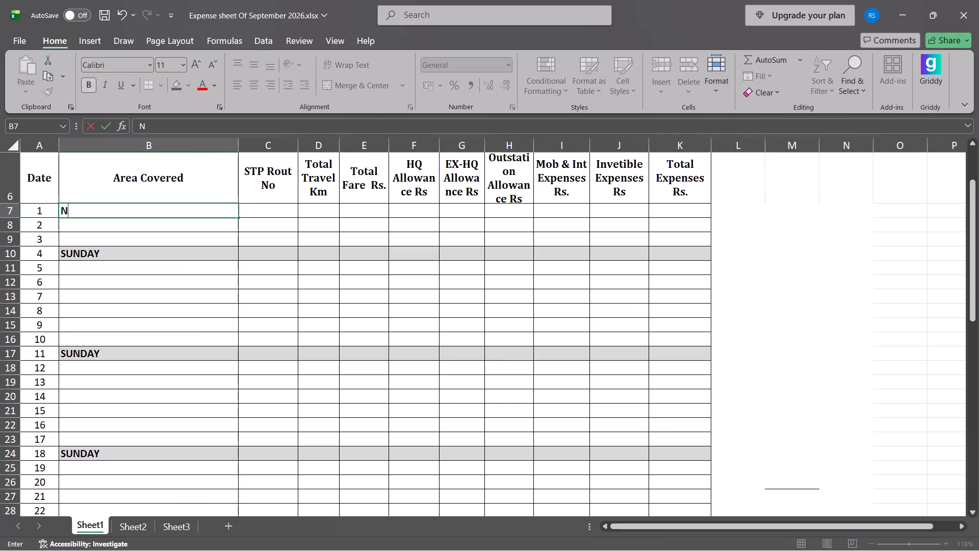
type("ASHIK")
key("Down")
key("n")
key("Down")
key("n")
key("Down")
key("Down")
key("Down")
key("Up")
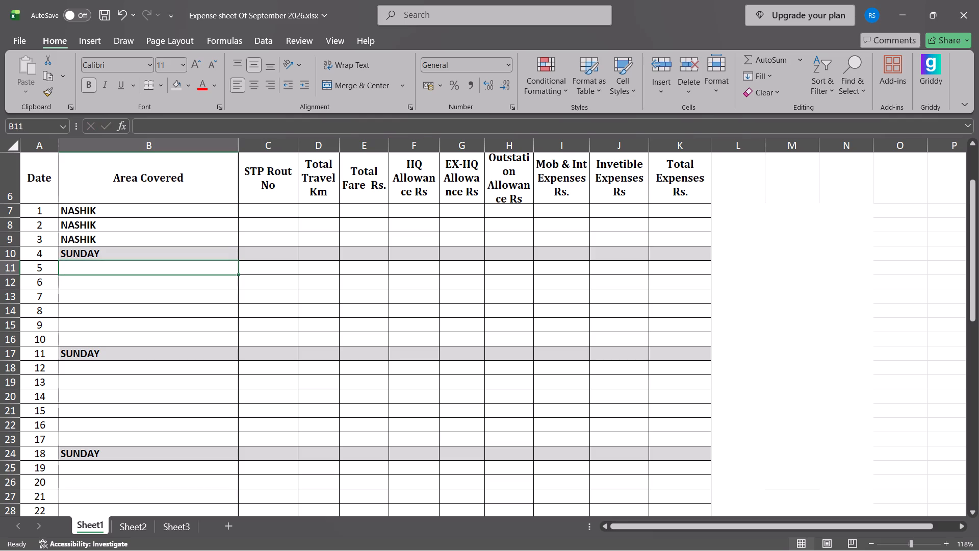
Enter 350 as the Mob & Int Expenses amount for date 1.
left_click(562, 211)
type("350")
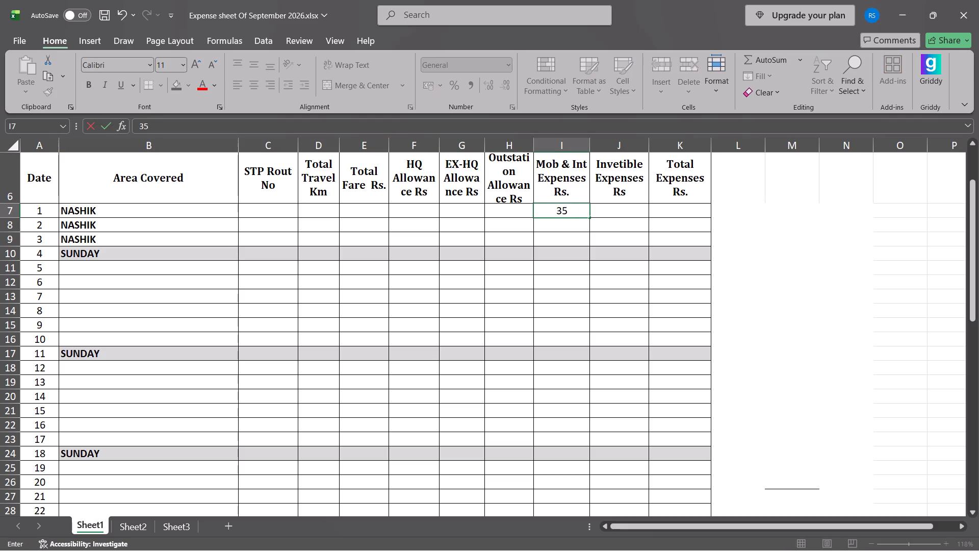
Enter ADMIN WORK for date 5 and TRANSIT TO JALGAON for date 6 in the Area Covered column.
left_click(115, 271)
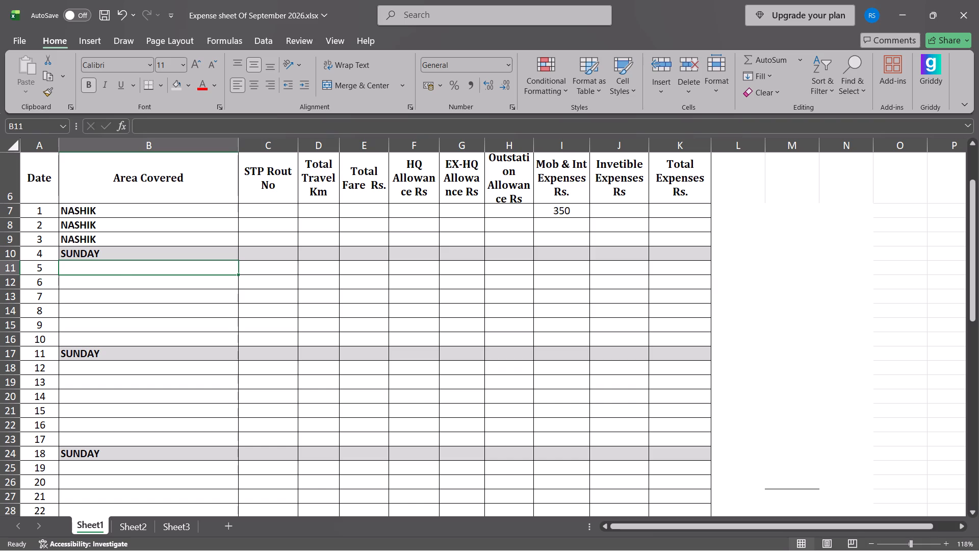
type("ADMIN WORK")
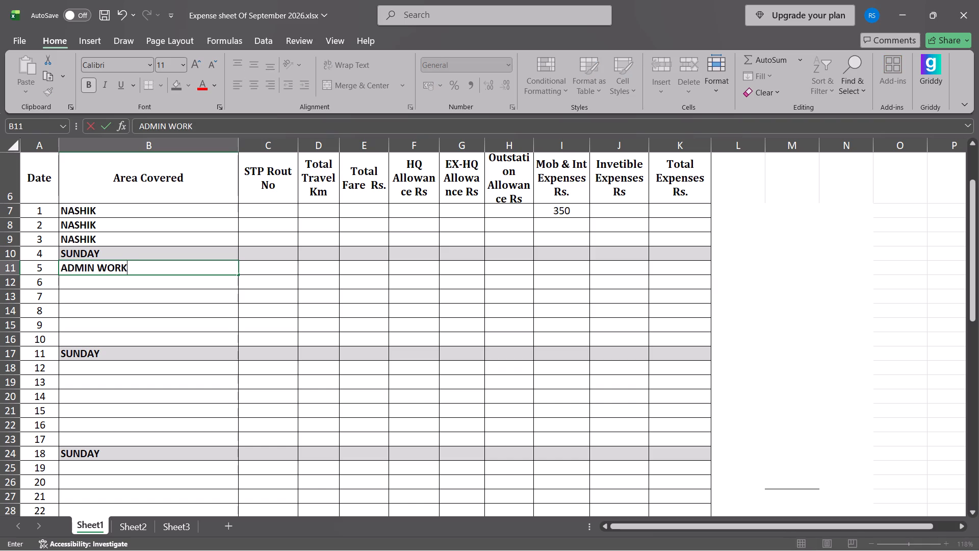
key("Down")
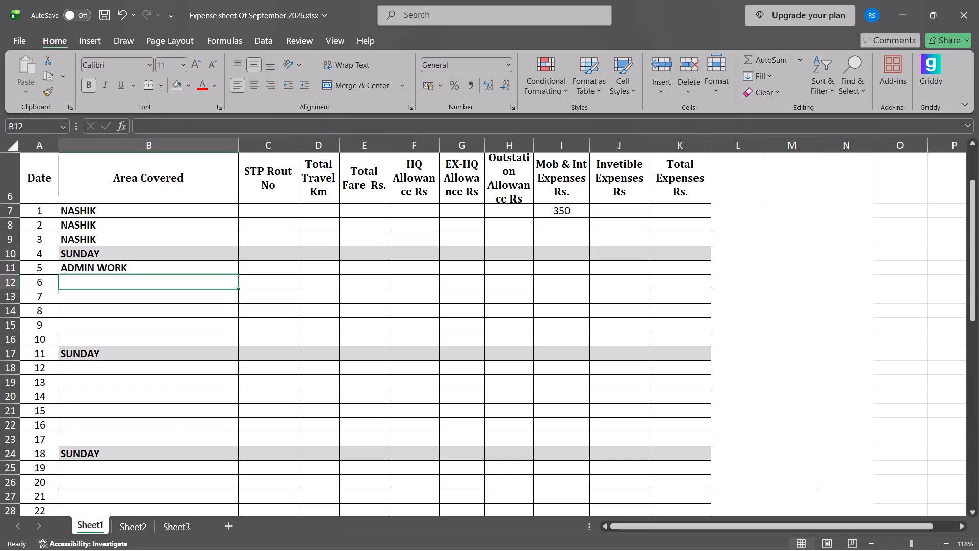
type("TRANSIT TO JALGAON")
key("Down")
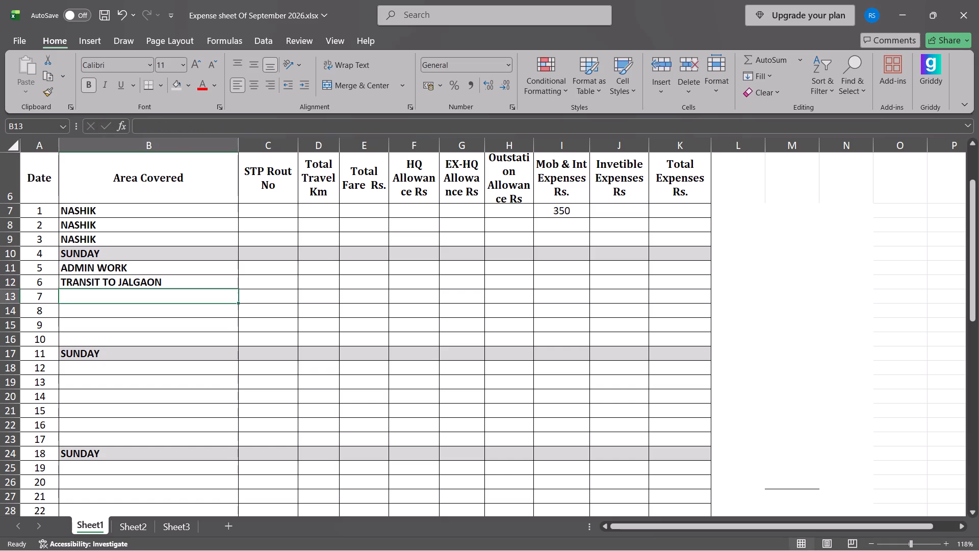
Enter JALGAON in the Area Covered column for dates 7 to 10.
type("JALAON")
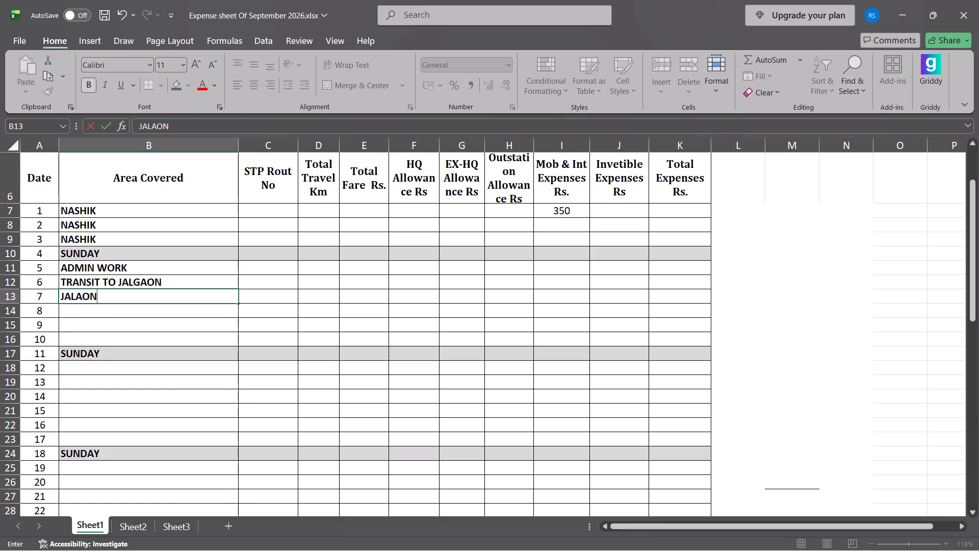
key("BackSpace")
key("BackSpace")
key("BackSpace")
type("GAON")
key("Down")
key("j")
key("Down")
key("Down")
key("j")
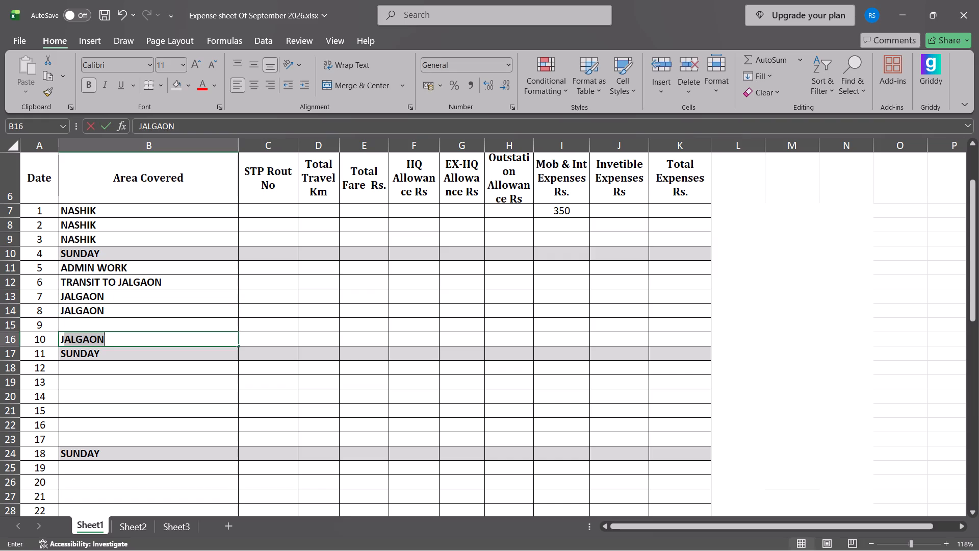
key("Up")
key("j")
key("Down")
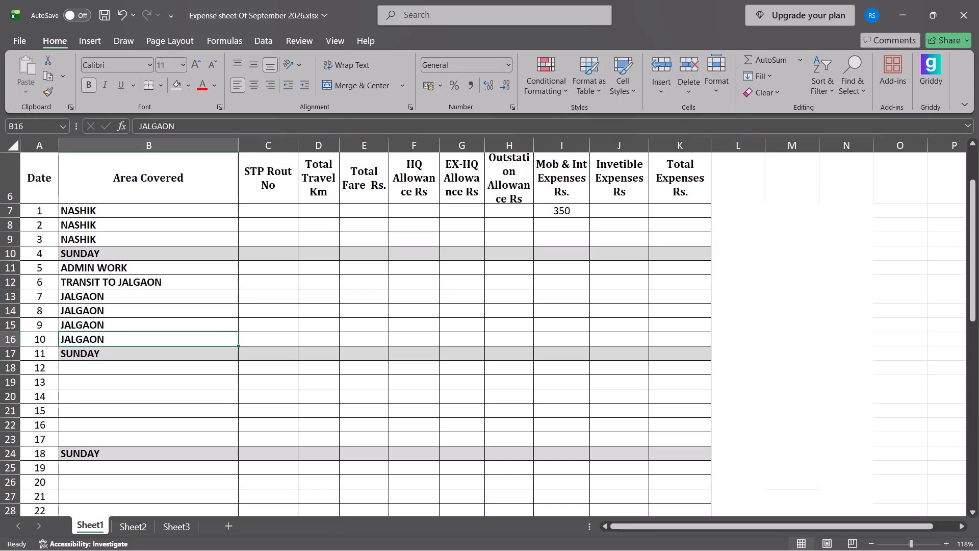
Extend the Area Covered entry for date 10 to read JALGAON TO NASHIK.
double_click(124, 341)
key("space")
type("TO NASHIK")
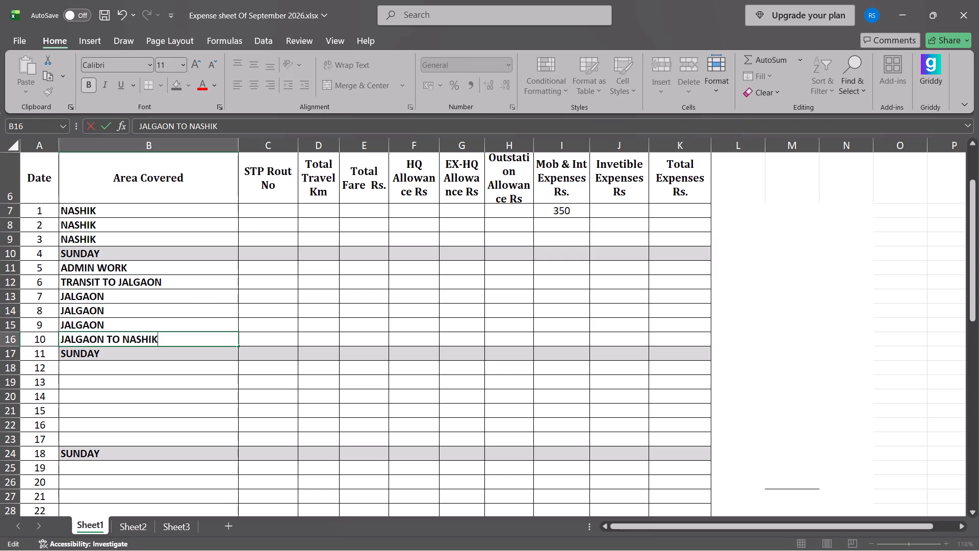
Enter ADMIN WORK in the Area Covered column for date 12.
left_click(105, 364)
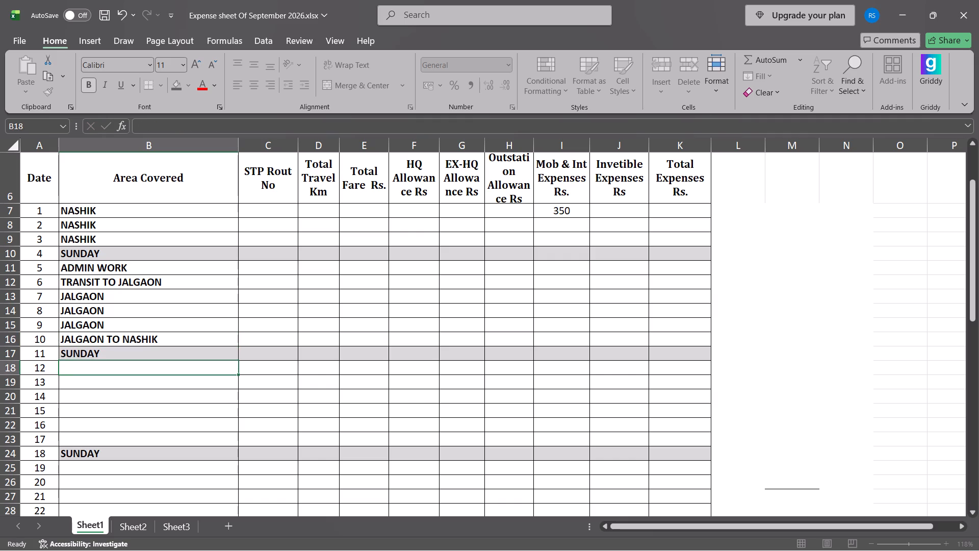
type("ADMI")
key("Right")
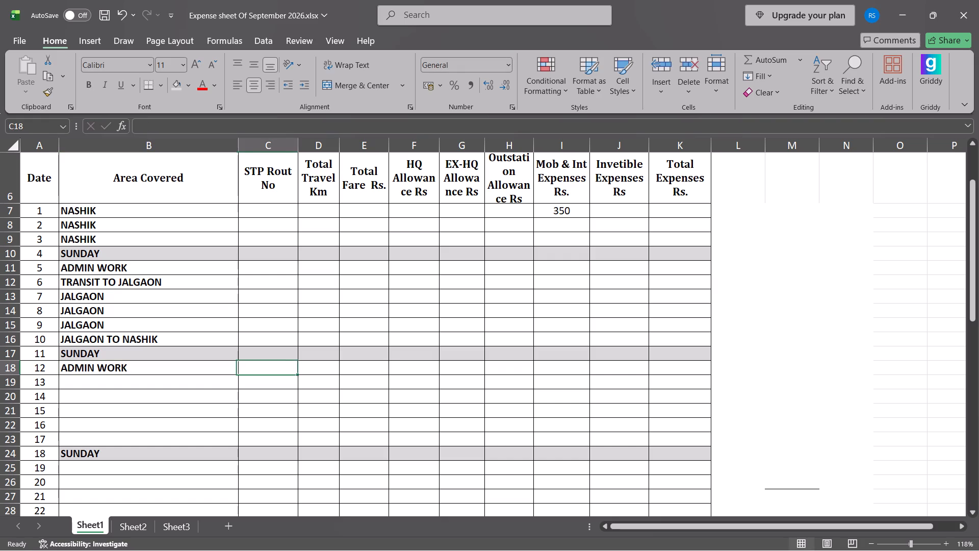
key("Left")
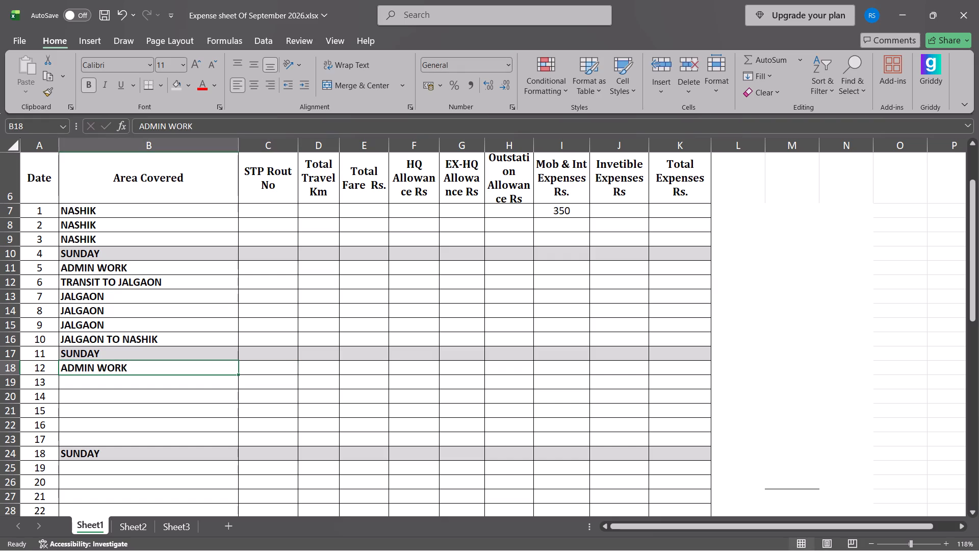
Replace the Area Covered entry for date 12 with NASHIK.
triple_click(128, 367)
key("BackSpace")
key("BackSpace")
key("BackSpace")
key("BackSpace")
key("BackSpace")
key("BackSpace")
key("BackSpace")
key("BackSpace")
key("BackSpace")
key("BackSpace")
key("BackSpace")
key("BackSpace")
key("BackSpace")
key("BackSpace")
key("BackSpace")
key("BackSpace")
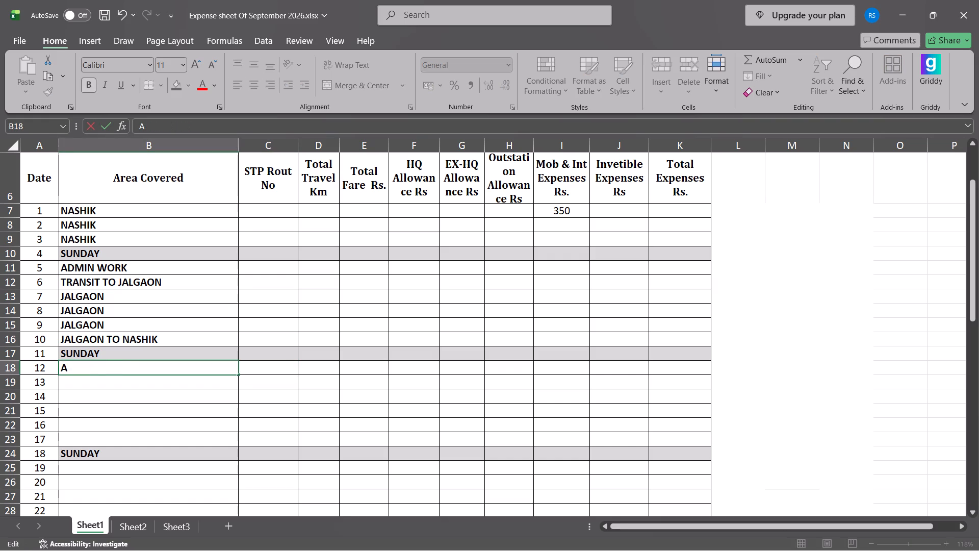
key("n")
key("Down")
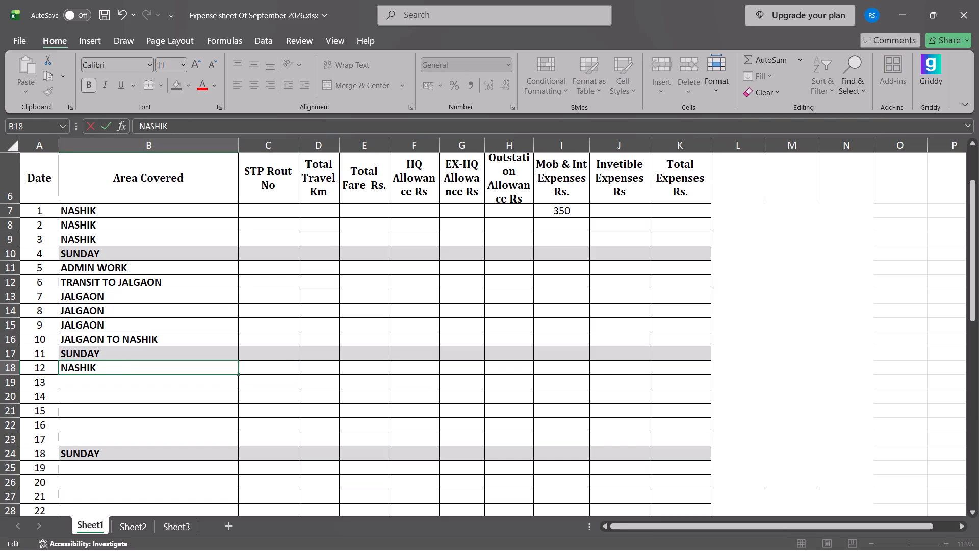
key("Down")
Enter NASHIK in the Area Covered column for dates 13 to 17.
left_click(118, 380)
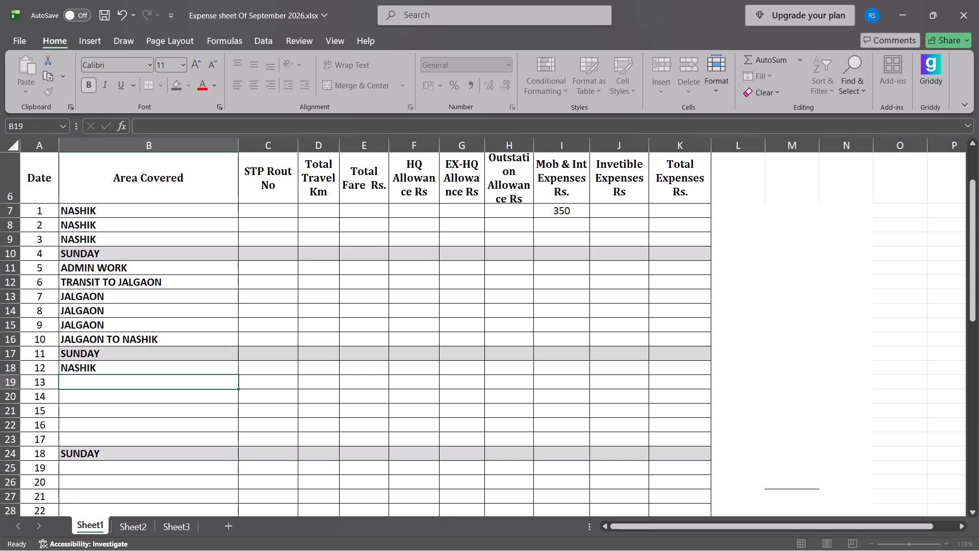
key("n")
key("Down")
key("n")
key("Down")
key("n")
key("Down")
key("n")
key("Down")
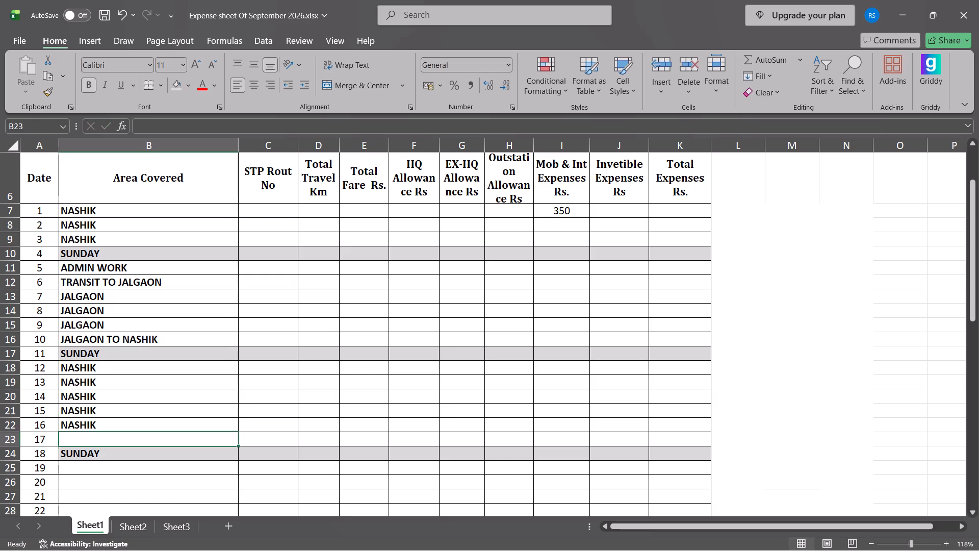
key("n")
key("Right")
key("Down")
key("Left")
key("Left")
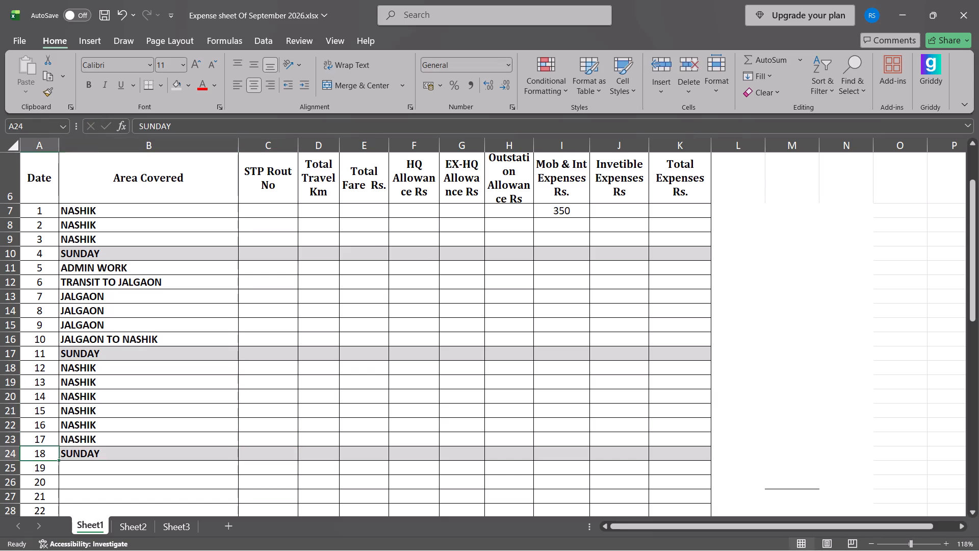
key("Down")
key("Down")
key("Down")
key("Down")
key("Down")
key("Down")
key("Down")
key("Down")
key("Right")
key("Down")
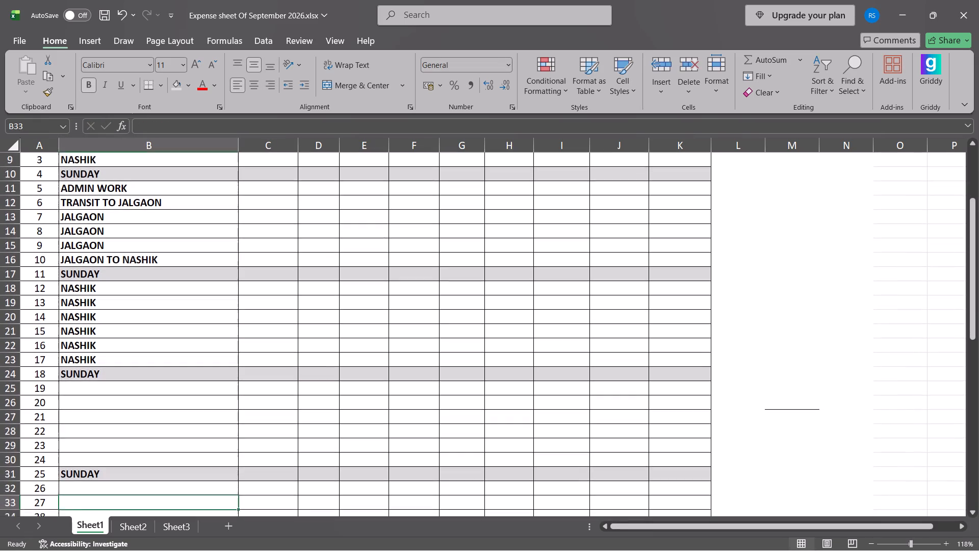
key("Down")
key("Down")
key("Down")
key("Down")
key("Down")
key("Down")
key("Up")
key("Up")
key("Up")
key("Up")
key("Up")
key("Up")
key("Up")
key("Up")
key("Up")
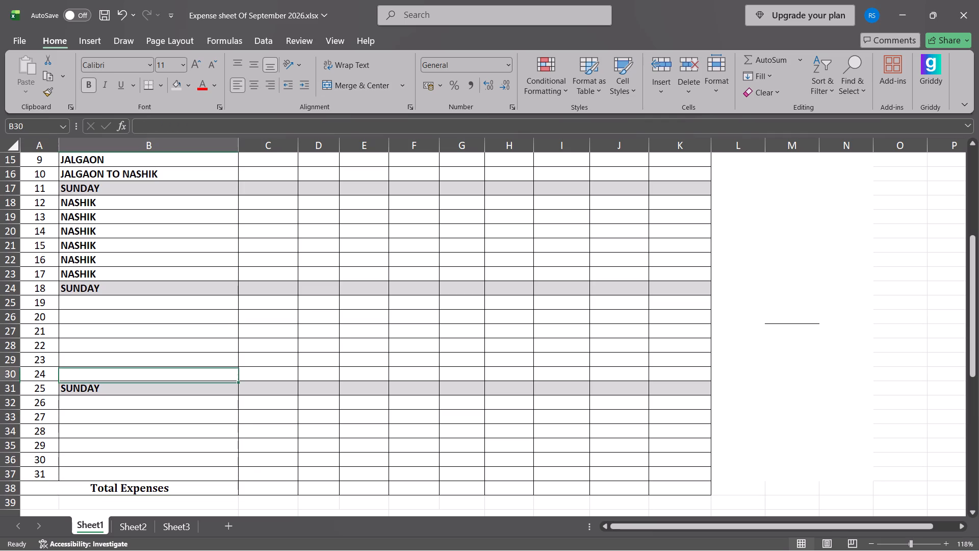
Enter ADMIN WORK in the Area Covered column for date 19.
key("Up")
key("Up")
key("Up")
key("Up")
key("Up")
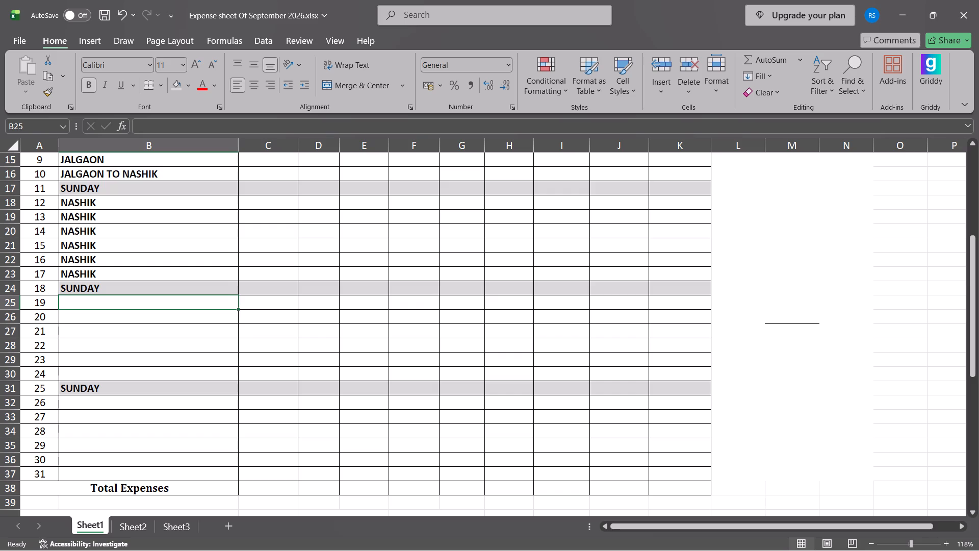
type("ADMI")
key("Right")
Enter TRANSIT TO KHAMGAON in the Area Covered column for date 20.
key("Down")
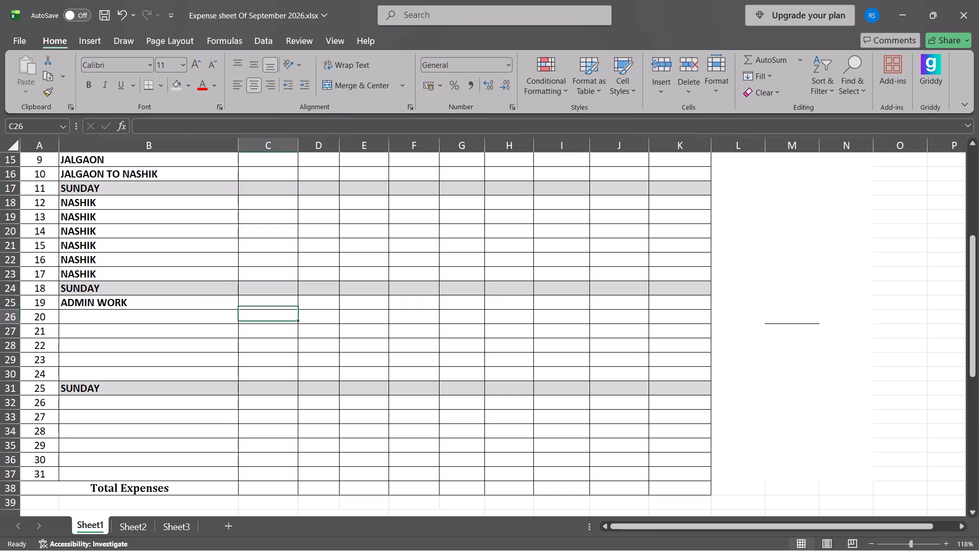
key("Left")
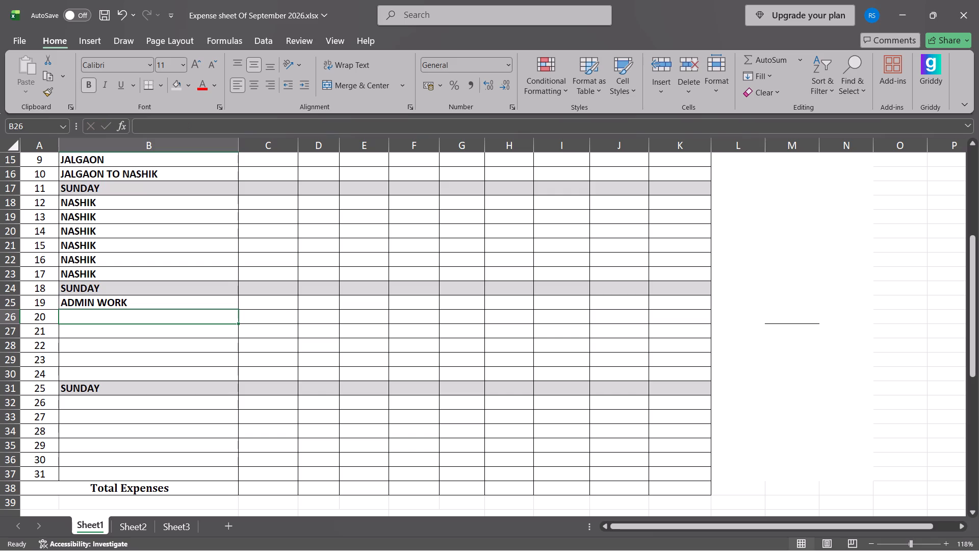
type("TRANSIT TO KA")
key("BackSpace")
type("HAMGAON")
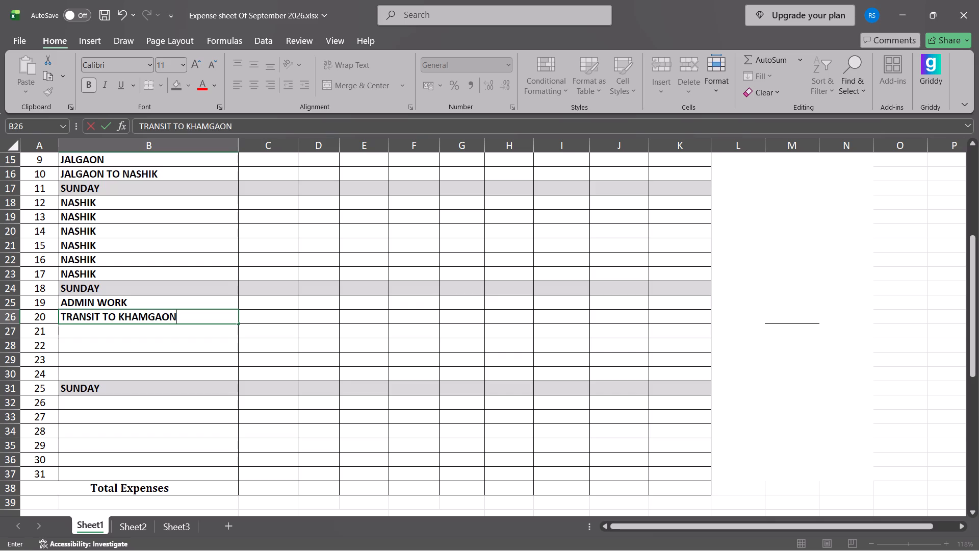
Enter KHAMGAON in the Area Covered column for dates 21 to 24.
key("Down")
key("k")
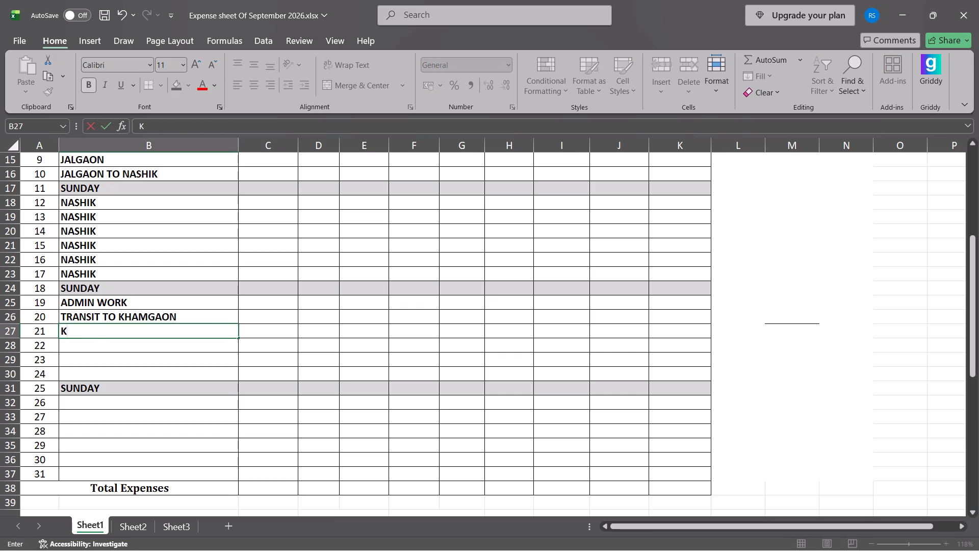
type("HAMGAON")
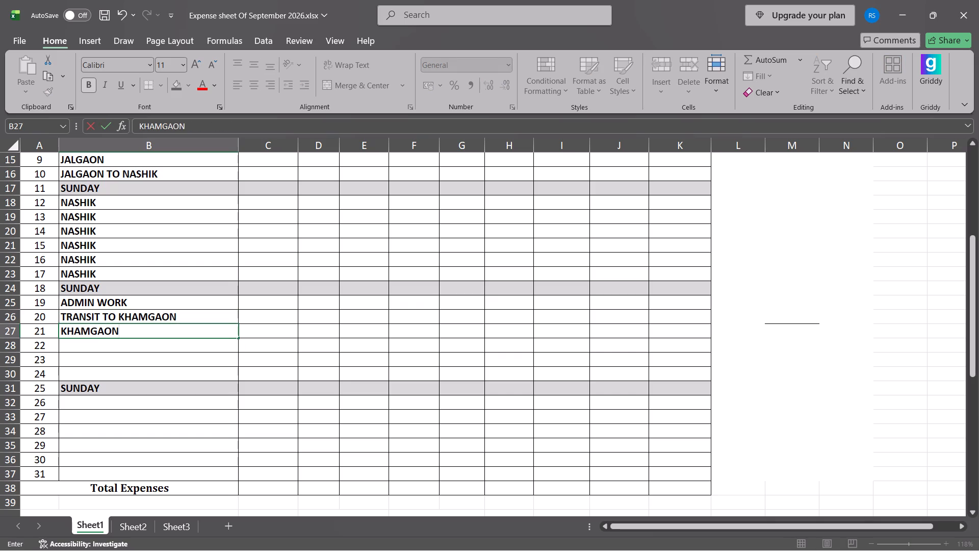
key("Down")
key("k")
key("Down")
key("k")
key("Down")
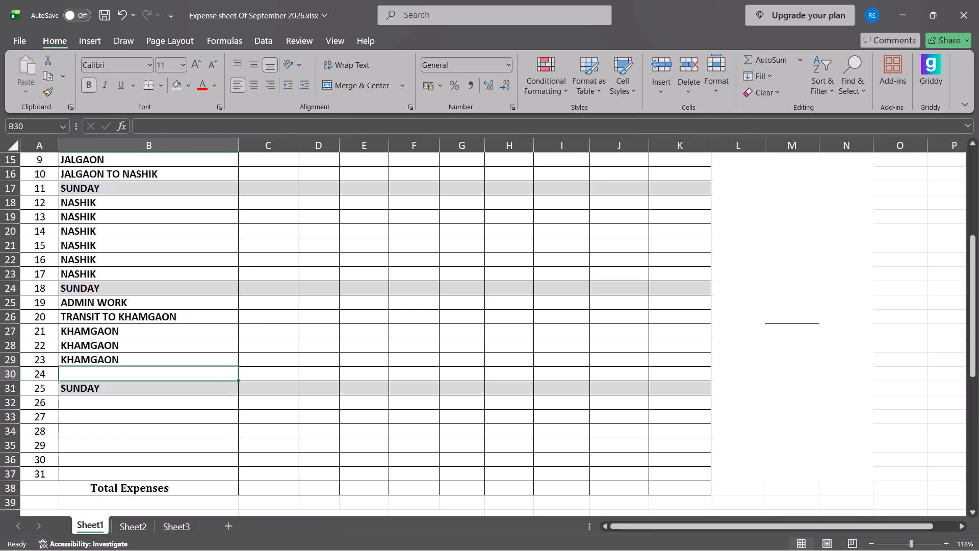
key("k")
key("Right")
Extend the Area Covered entry for date 24 to read KHAMGAON TO NASHIK.
key("Left")
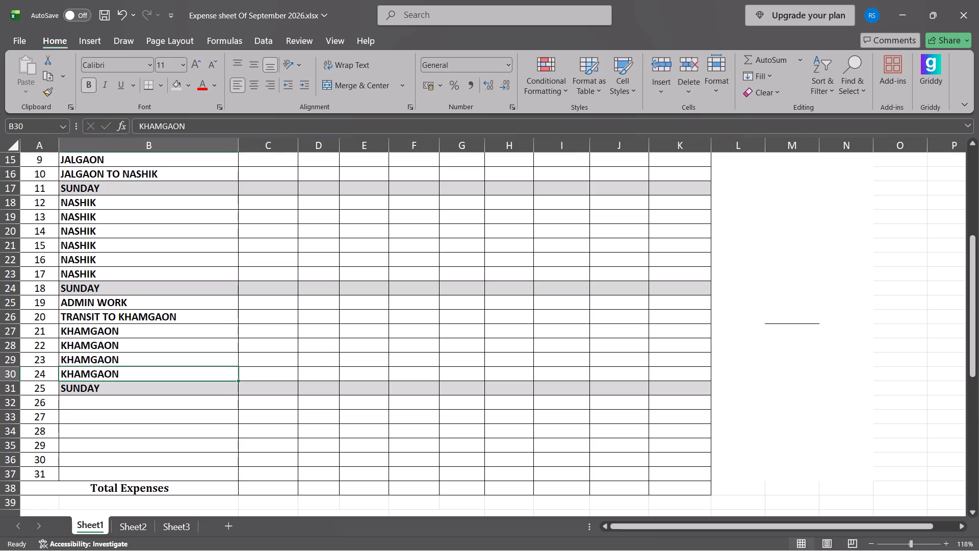
double_click(134, 379)
key("space")
type("TO NASHIK")
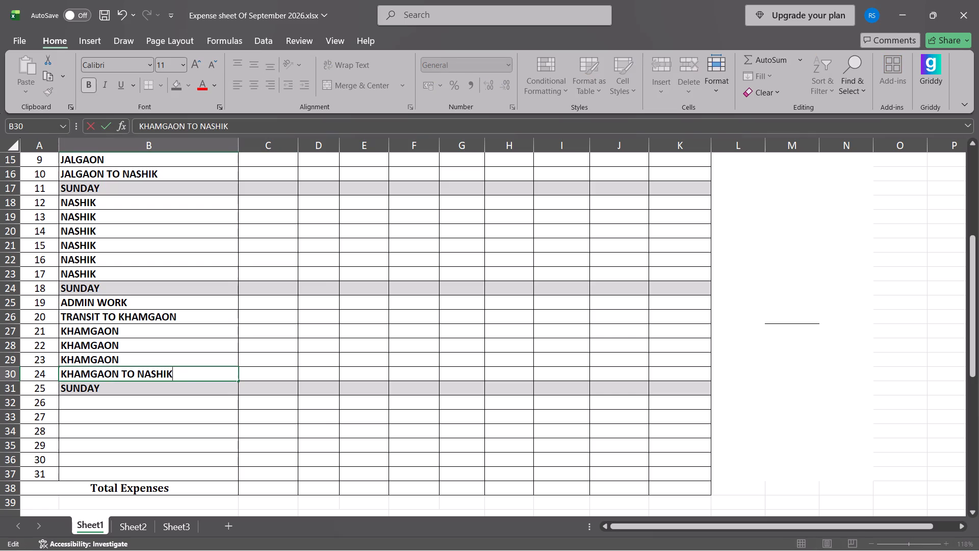
key("Down")
Enter ADMIN WORK in the Area Covered column for date 26.
key("Down")
key("Down")
left_click(109, 406)
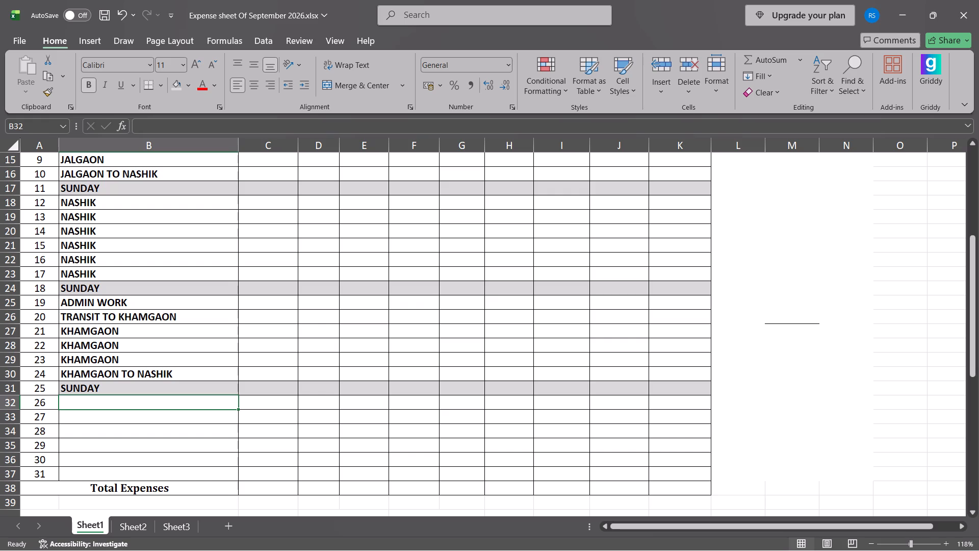
type("AD")
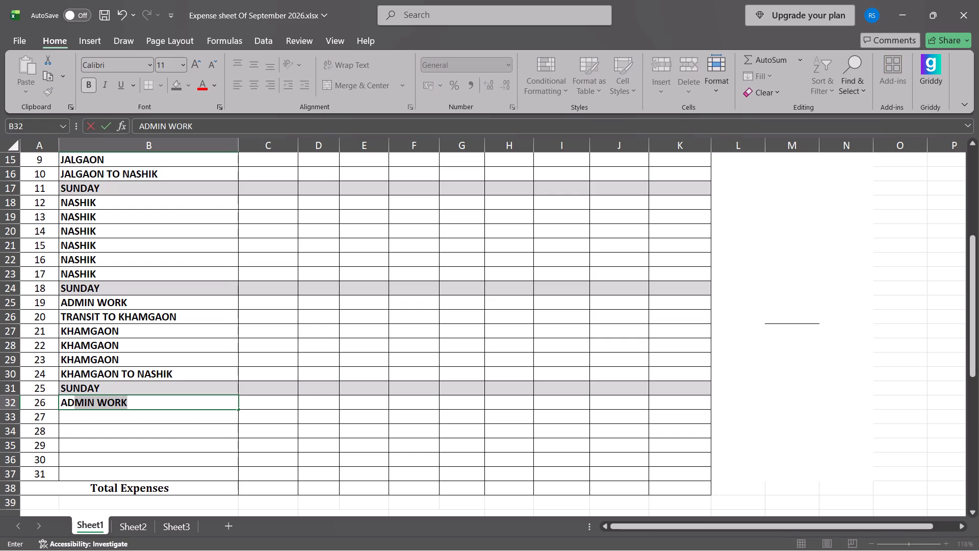
key("Down")
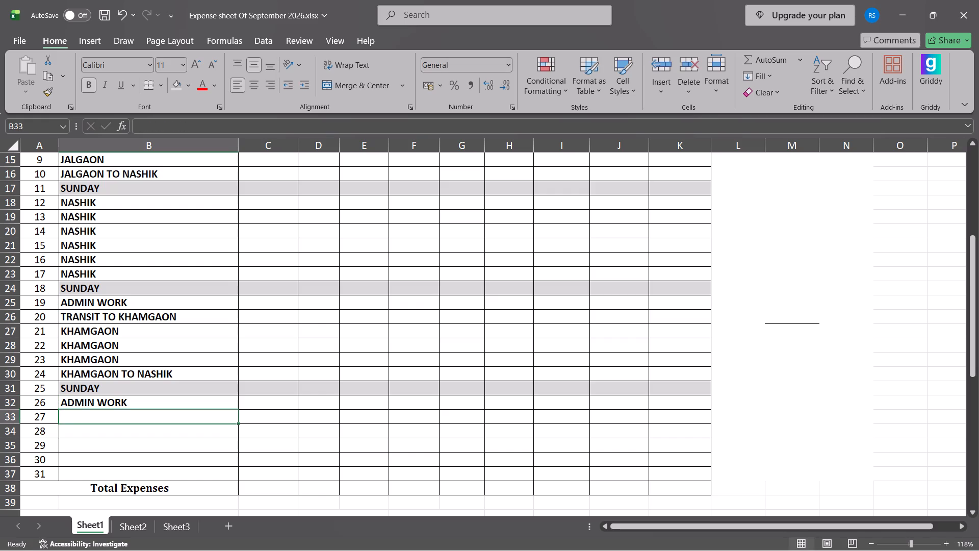
Enter NASHIK in the Area Covered column for dates 27 to 31.
key("n")
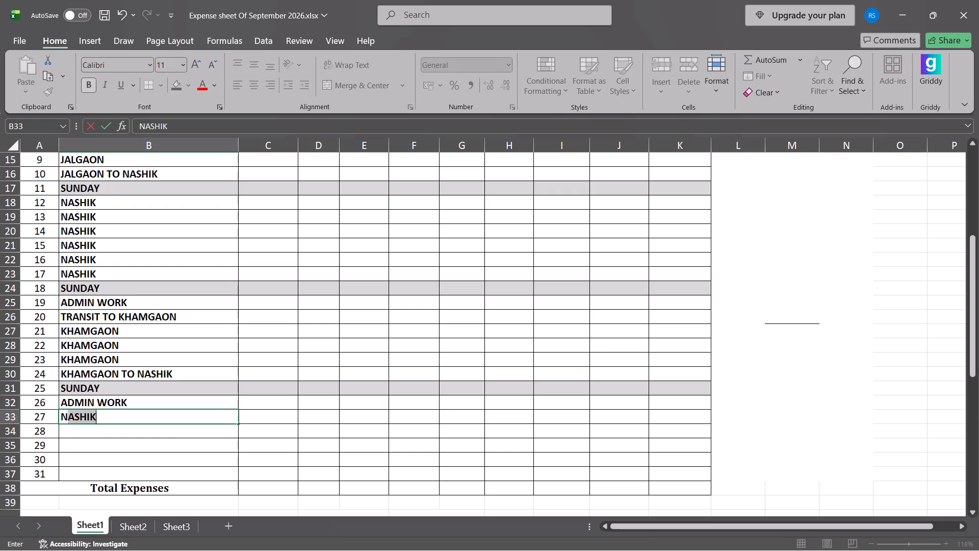
key("Down")
key("n")
key("Down")
key("n")
key("Down")
key("n")
key("Down")
key("n")
key("Down")
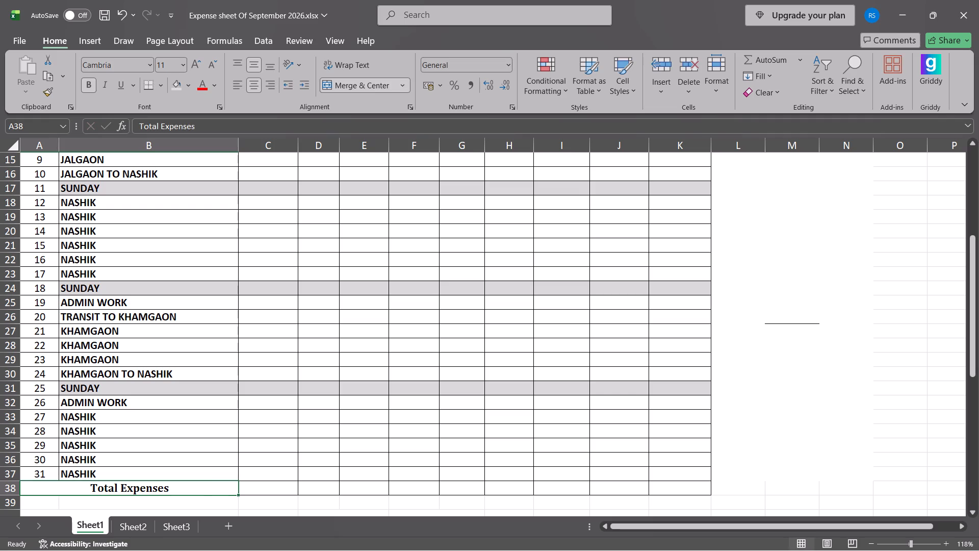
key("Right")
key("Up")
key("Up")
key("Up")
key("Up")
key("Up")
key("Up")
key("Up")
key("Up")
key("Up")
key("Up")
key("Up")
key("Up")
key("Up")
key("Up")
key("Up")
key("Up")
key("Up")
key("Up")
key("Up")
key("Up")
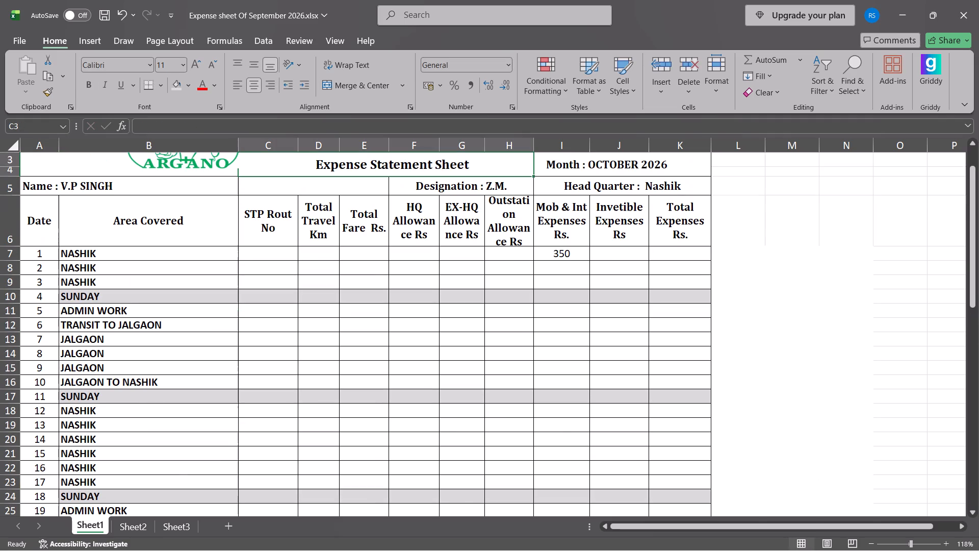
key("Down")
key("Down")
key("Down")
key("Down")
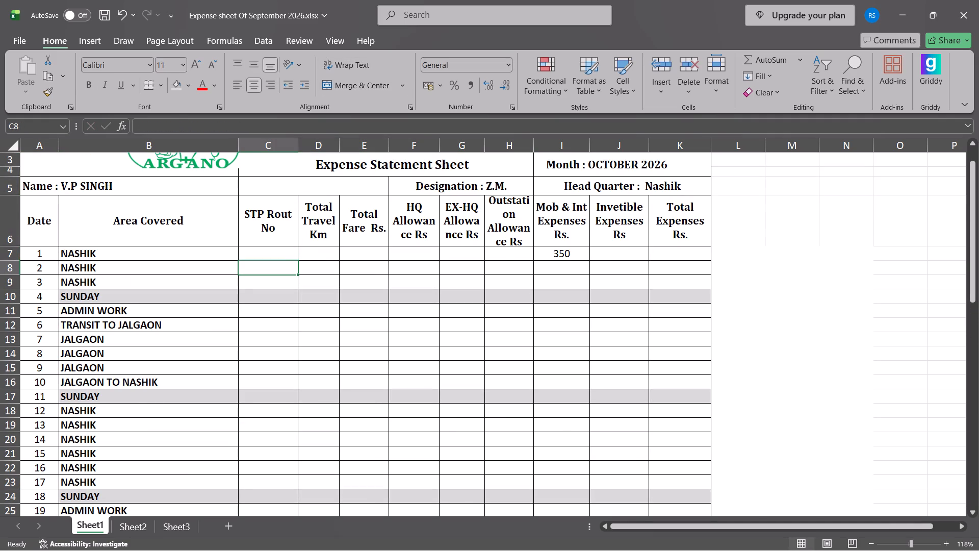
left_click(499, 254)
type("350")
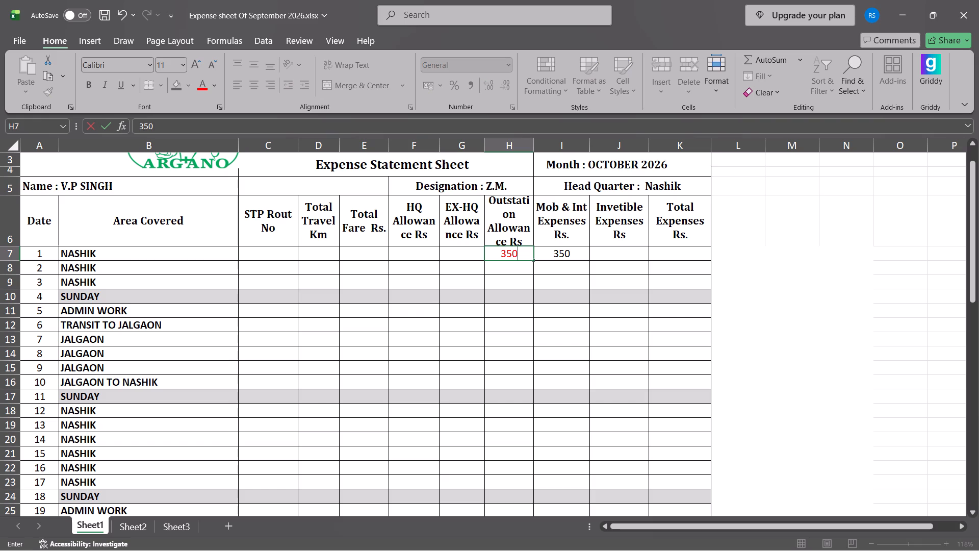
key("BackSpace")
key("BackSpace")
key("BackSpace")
Enter 350 in the EX-HQ Allowance column for dates 1, 2, 3 and 5, skipping the Sunday row.
key("Left")
type("38")
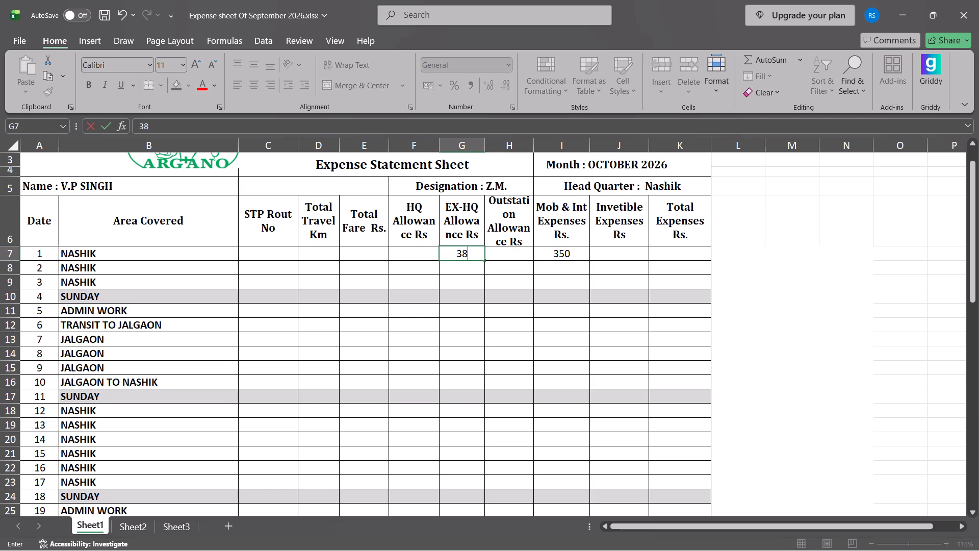
key("BackSpace")
type("50")
key("Down")
type("350")
key("Left")
key("2")
key("BackSpace")
key("Down")
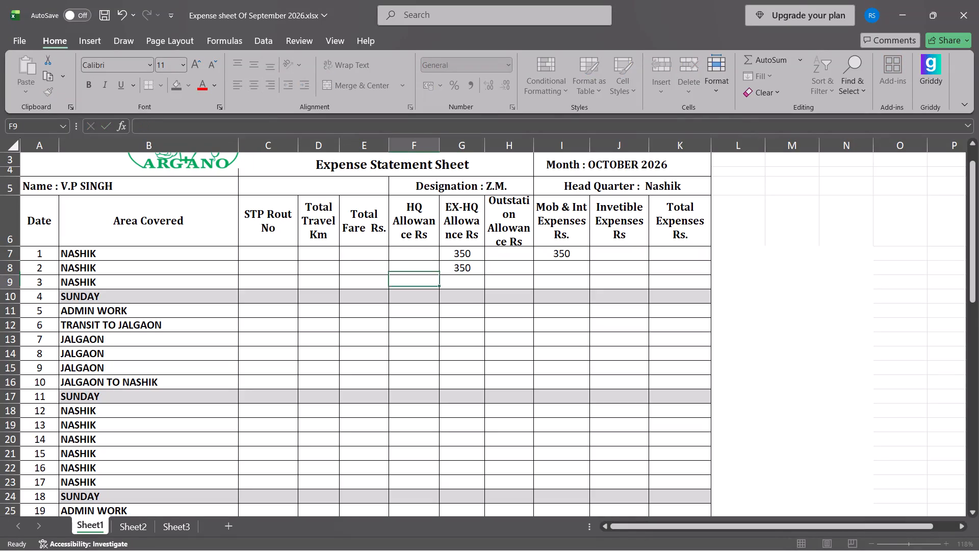
key("Right")
type("350")
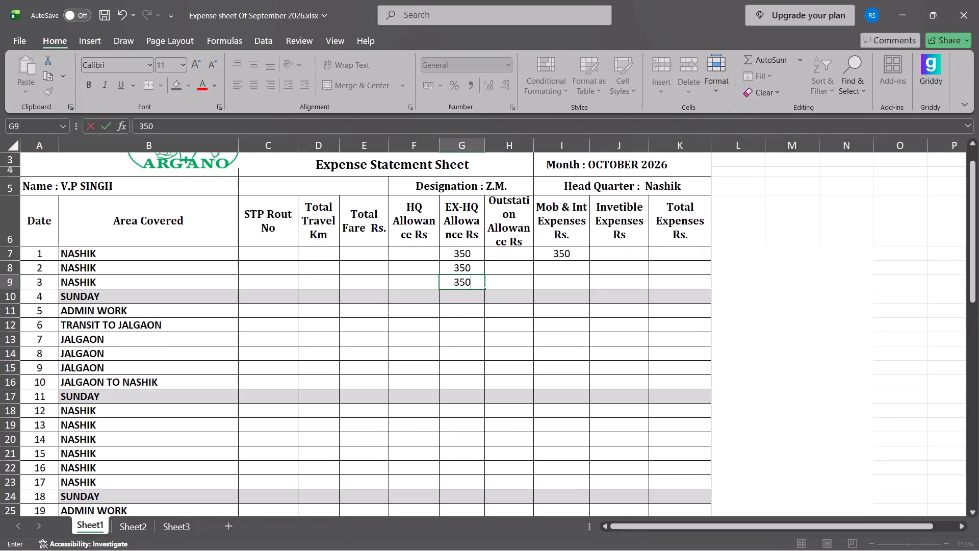
key("Down")
key("Down")
type("350")
key("Down")
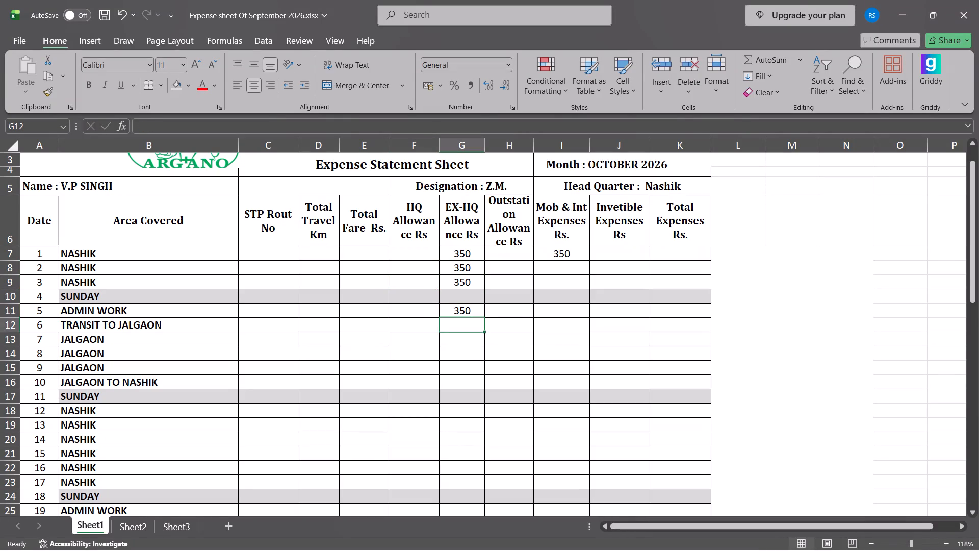
Enter 1400 in the Outstation Allowance column for each of the dates 6 to 10.
key("Right")
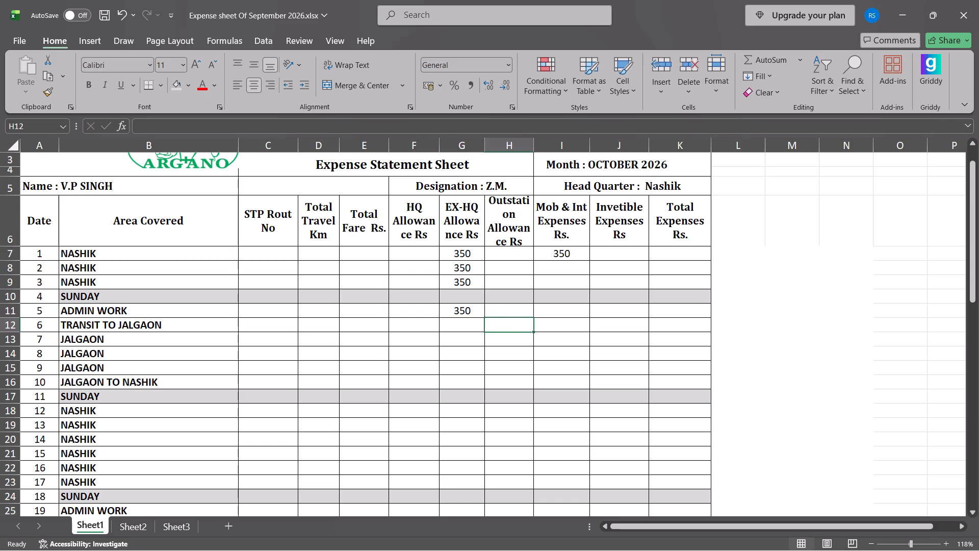
type("1400")
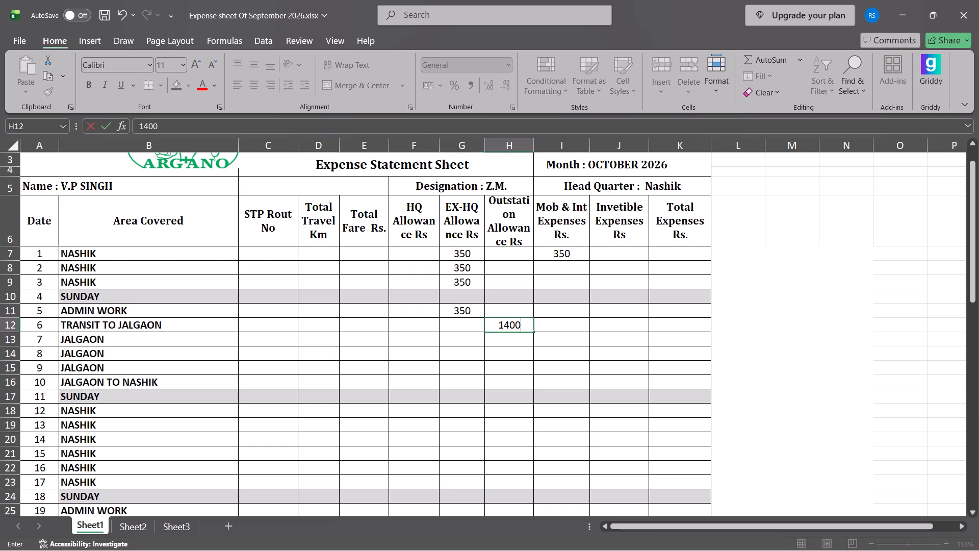
key("Down")
type("1400")
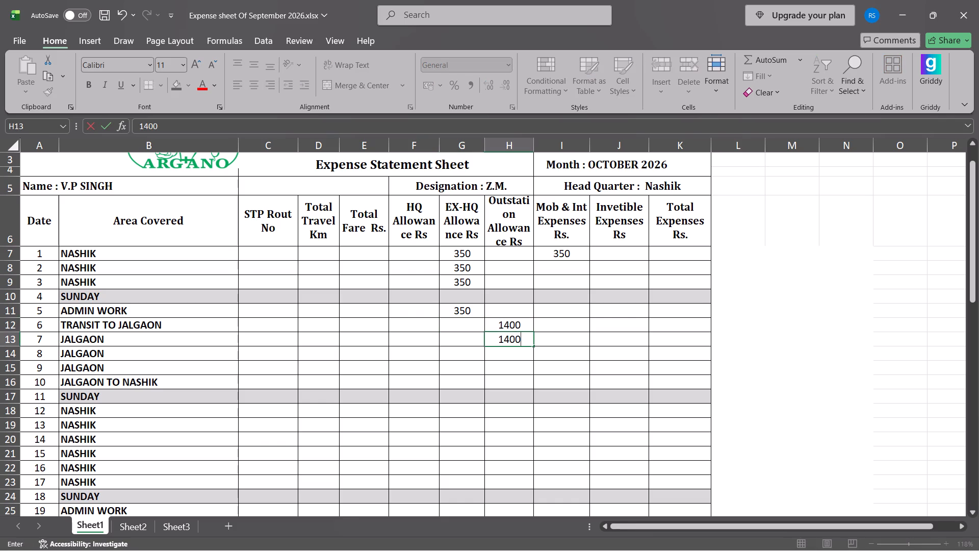
key("Down")
type("1400")
key("Down")
type("1400")
key("Down")
type("1400")
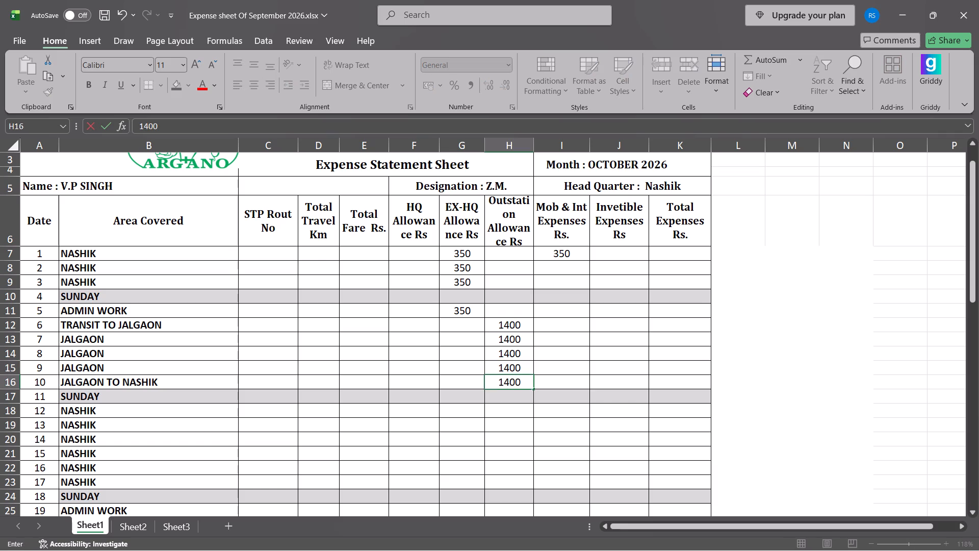
key("Left")
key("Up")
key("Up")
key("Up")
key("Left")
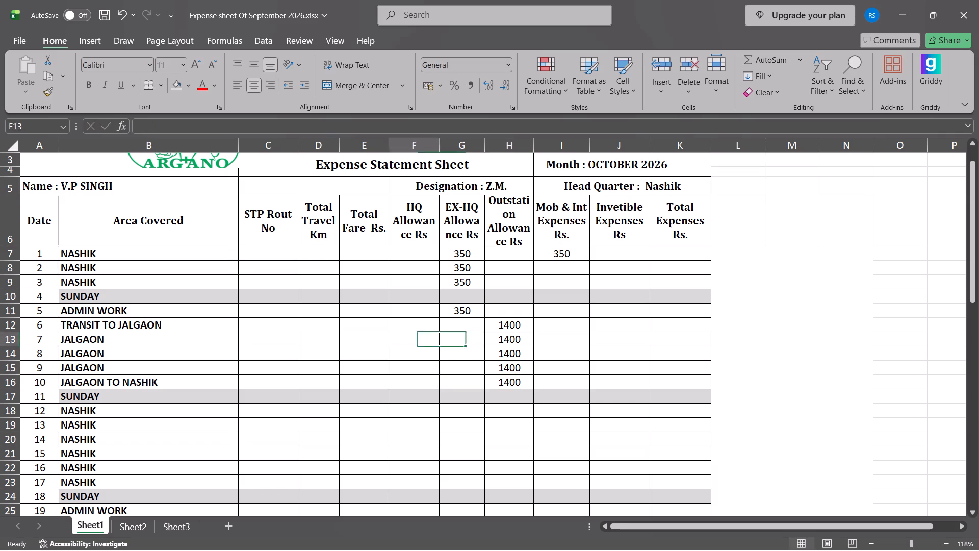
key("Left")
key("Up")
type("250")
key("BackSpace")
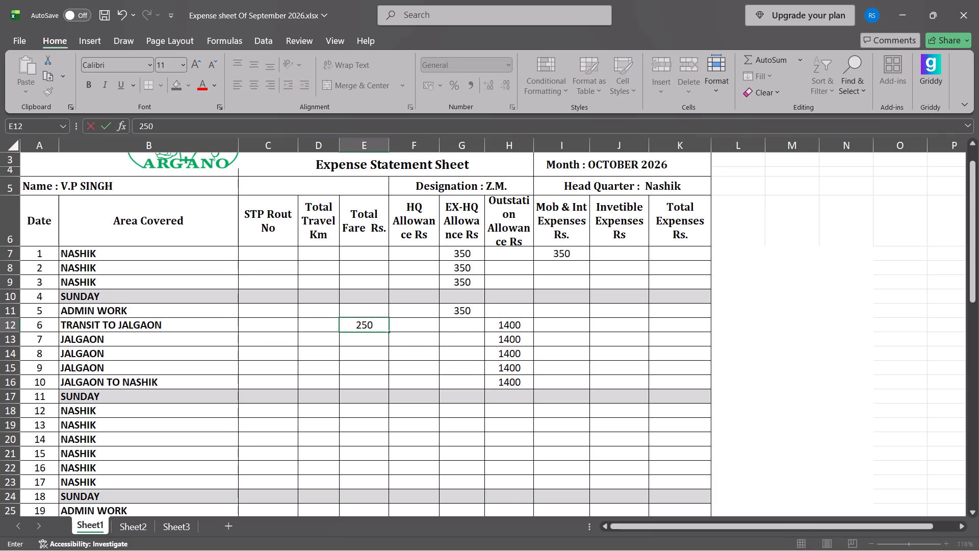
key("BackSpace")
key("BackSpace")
Enter 250 in the Total Travel Km column for dates 6 and 10, the two travel days.
key("Left")
type("250")
key("Down")
key("Down")
key("Down")
key("Down")
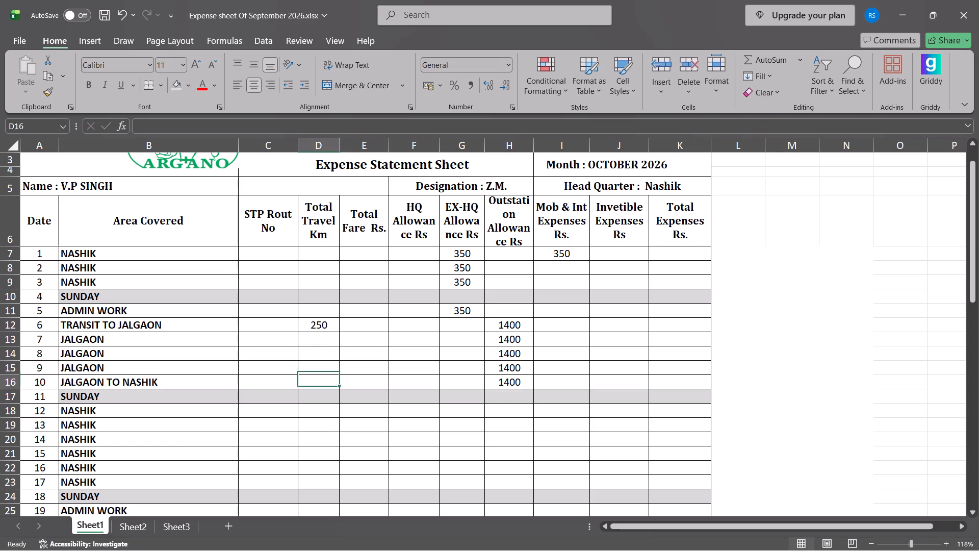
type("250")
key("Right")
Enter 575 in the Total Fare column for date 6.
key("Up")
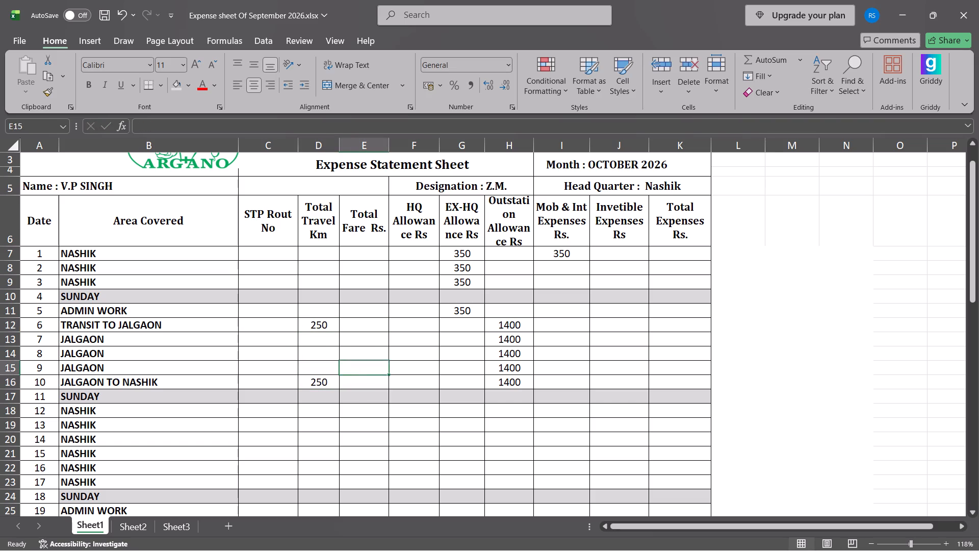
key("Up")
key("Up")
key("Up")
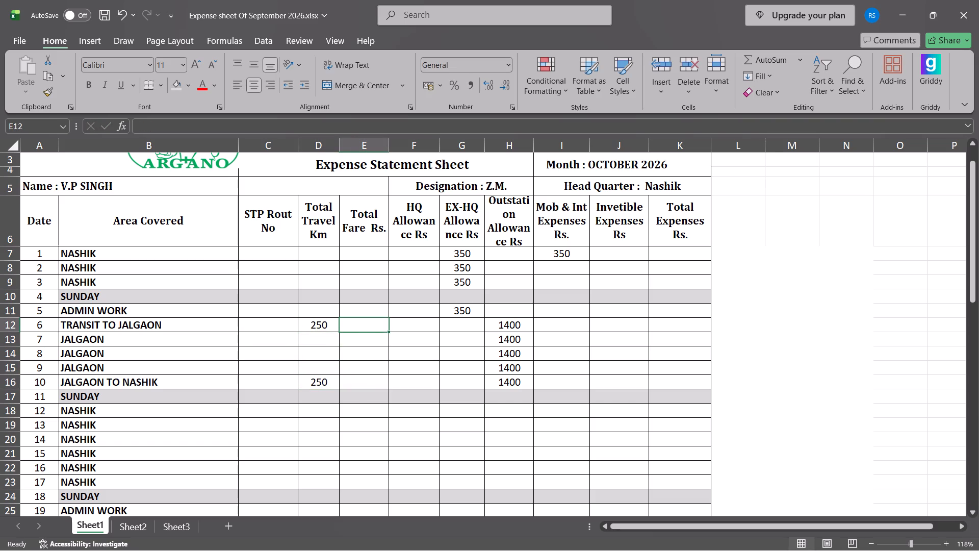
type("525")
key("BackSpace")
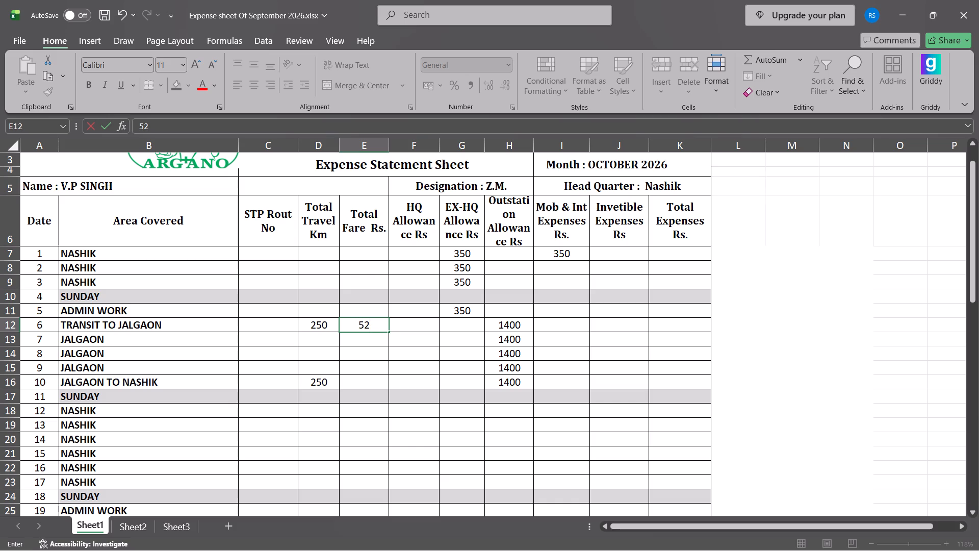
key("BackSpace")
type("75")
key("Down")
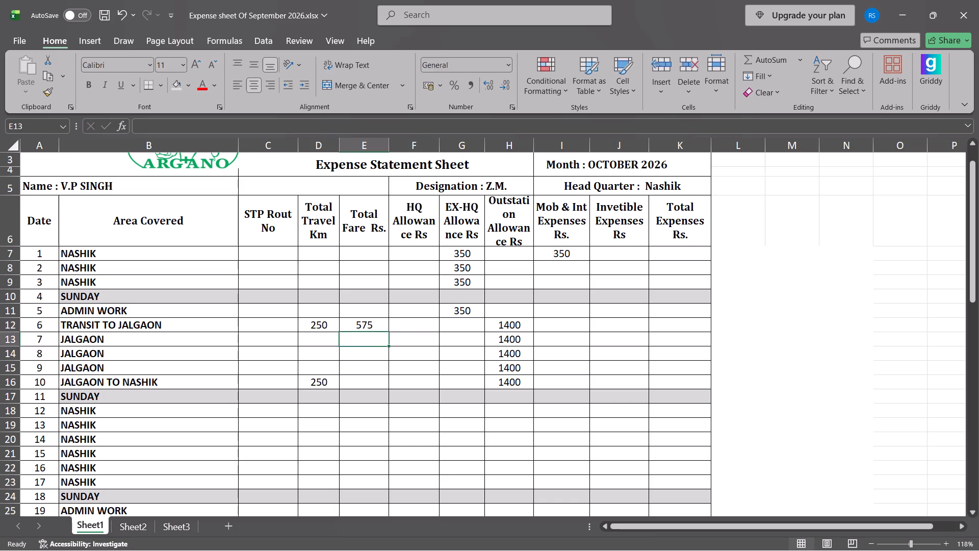
Enter 625 in the Total Fare column for date 10, the JALGAON TO NASHIK row.
key("Down")
key("Down")
key("Down")
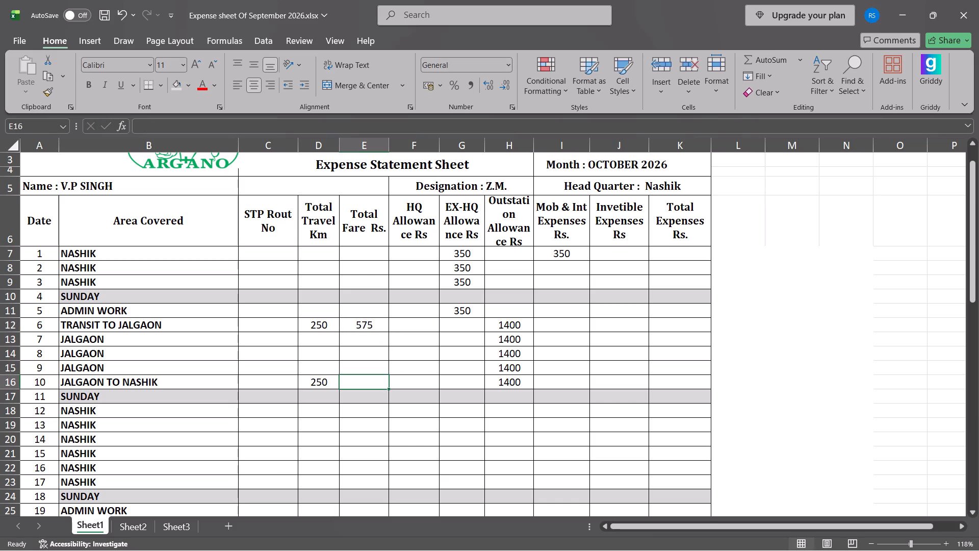
type("625")
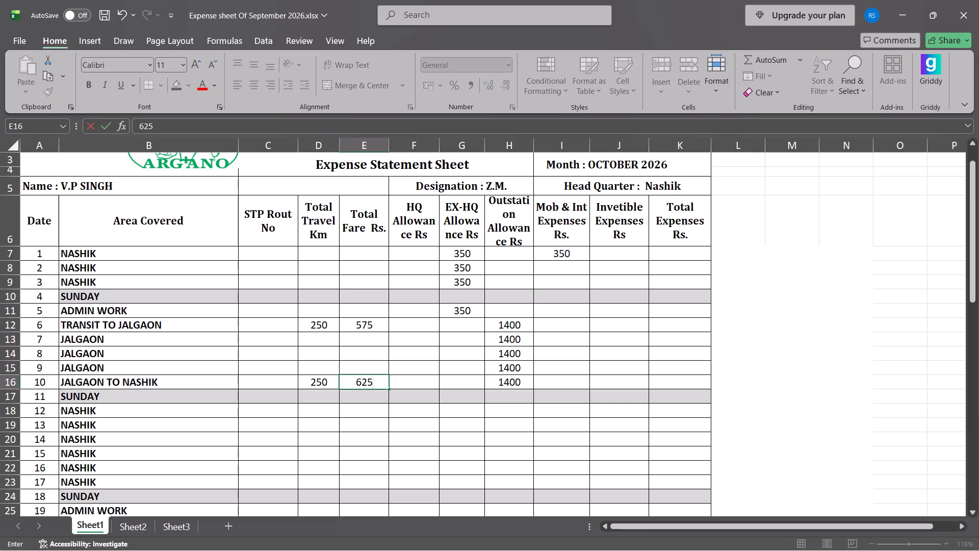
key("Up")
Replace the Total Fare entry for date 6 with 625.
key("Up")
key("Up")
key("Up")
type("625")
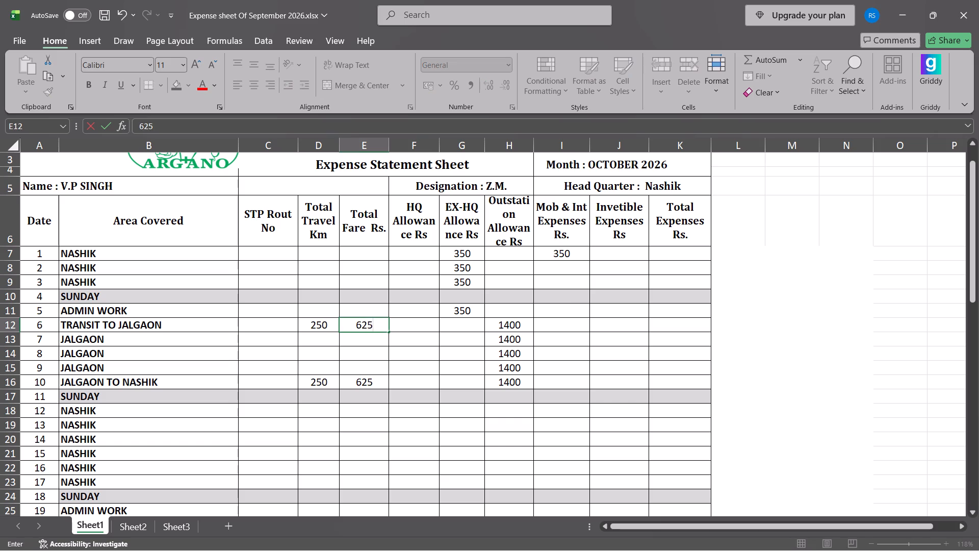
Enter 350 in the EX-HQ Allowance column for each NASHIK day from date 12 to date 17.
key("Down")
key("Down")
key("Down")
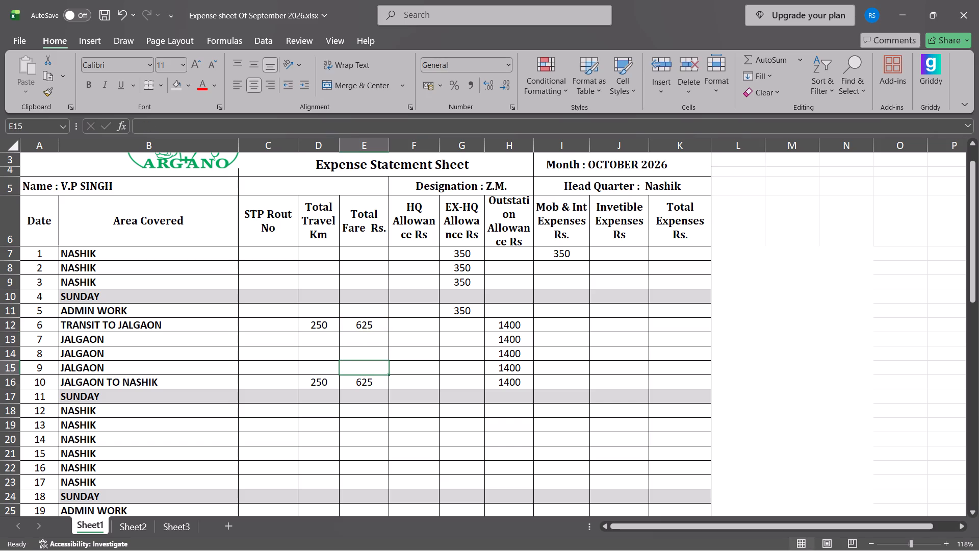
key("Down")
key("Down")
key("Down")
key("Right")
key("Right")
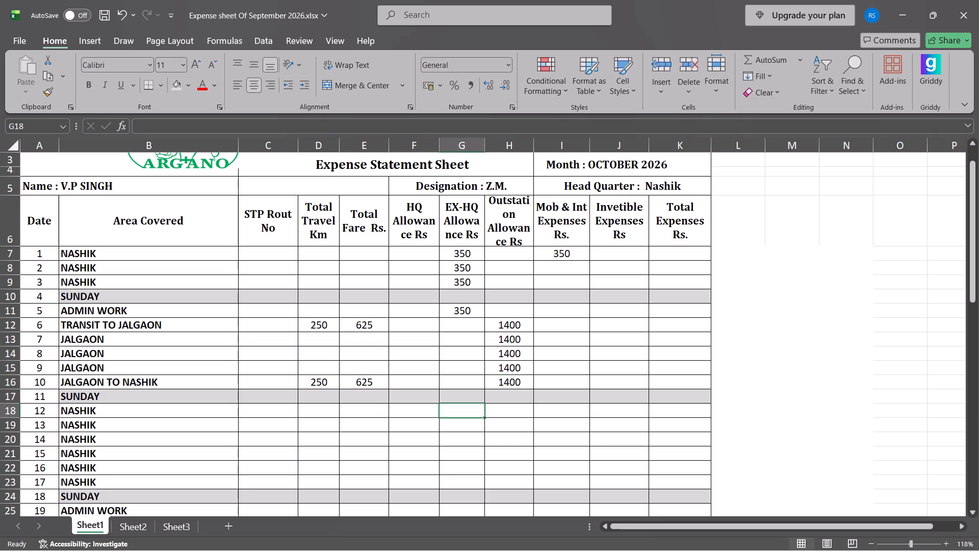
type("350")
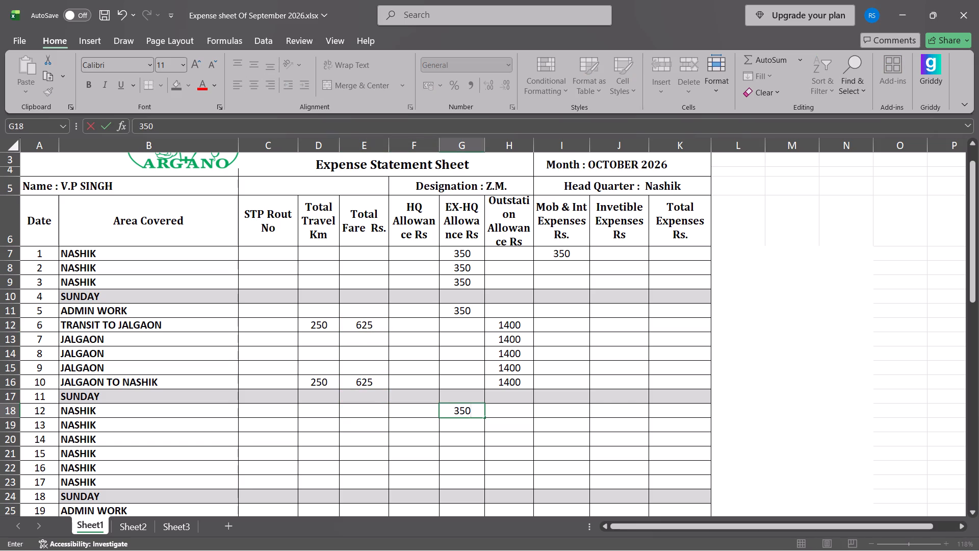
key("Down")
type("350")
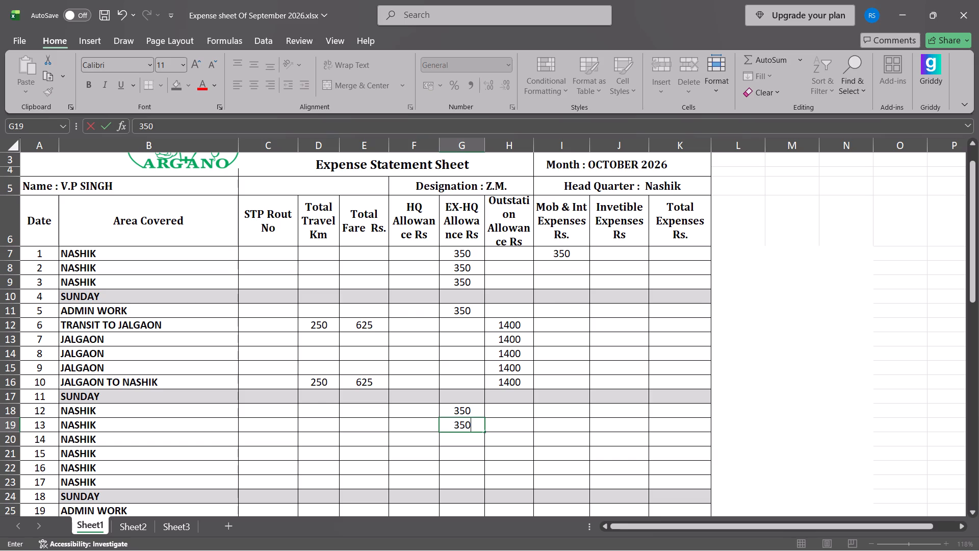
key("Down")
type("350")
key("Down")
type("350")
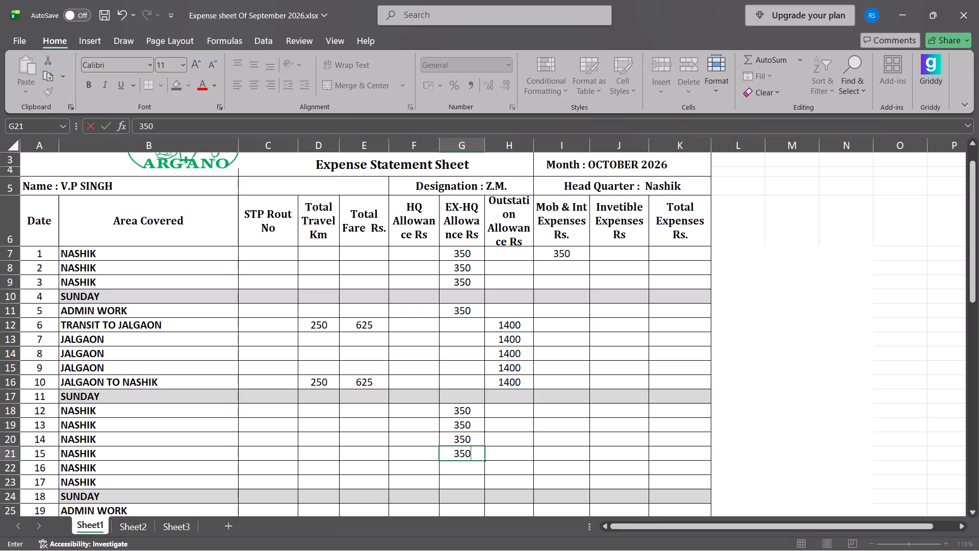
key("Down")
type("350")
key("Down")
type("350")
key("Down")
Enter 350 in the EX-HQ Allowance column for date 19, the ADMIN WORK day.
key("Down")
key("Down")
key("Down")
key("Down")
key("Down")
key("Down")
key("Down")
key("Down")
key("Down")
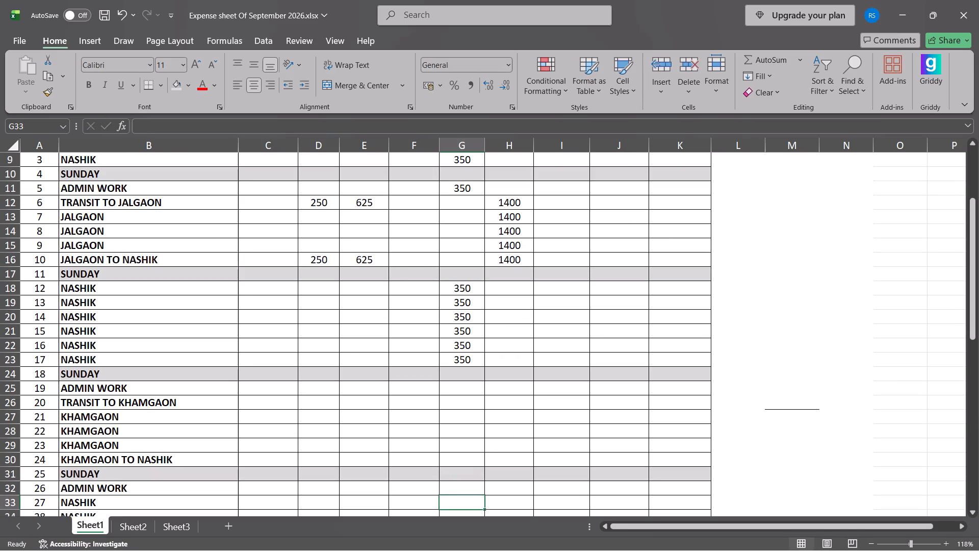
key("Up")
key("Up")
key("Up")
key("Up")
key("Up")
key("Up")
key("Up")
key("Up")
key("Up")
key("Down")
type("350")
key("Down")
Enter 450 in the Total Travel Km column for date 20, the TRANSIT TO KHAMGAON row.
key("Left")
key("Left")
key("Left")
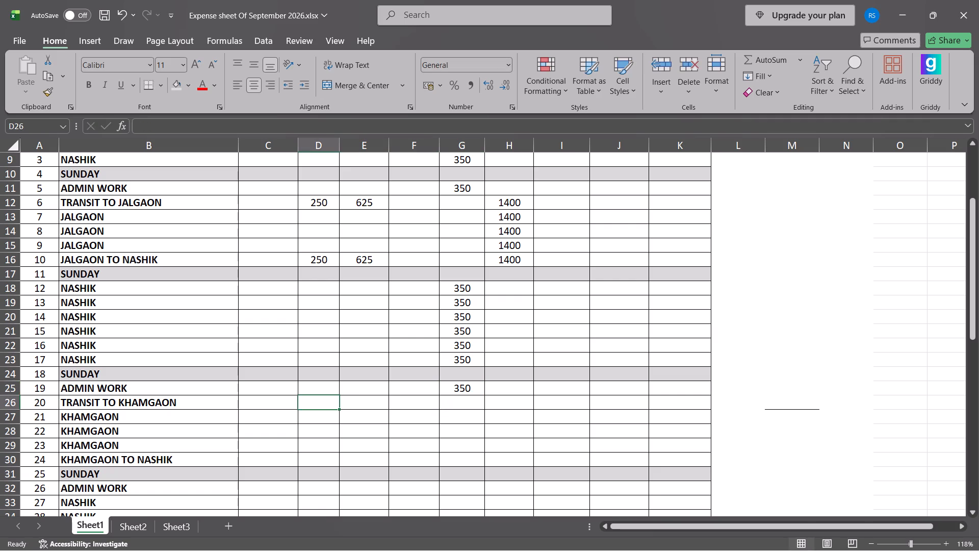
key("4")
type("50")
key("Right")
Enter 1400 in the Outstation Allowance column for each of dates 20 to 24, the Khamgaon trip.
key("Right")
key("Right")
key("Right")
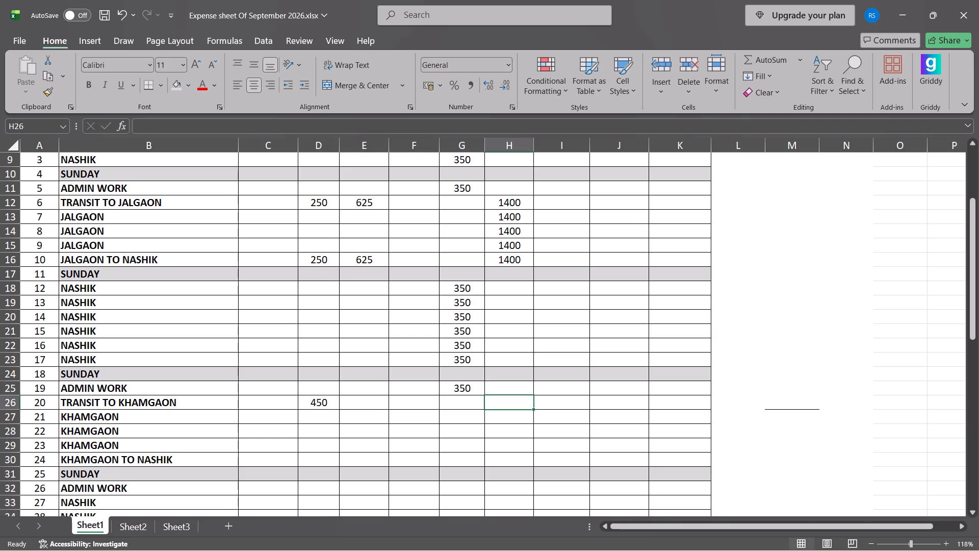
type("1400")
key("Down")
type("1400")
key("Down")
type("1400")
key("Down")
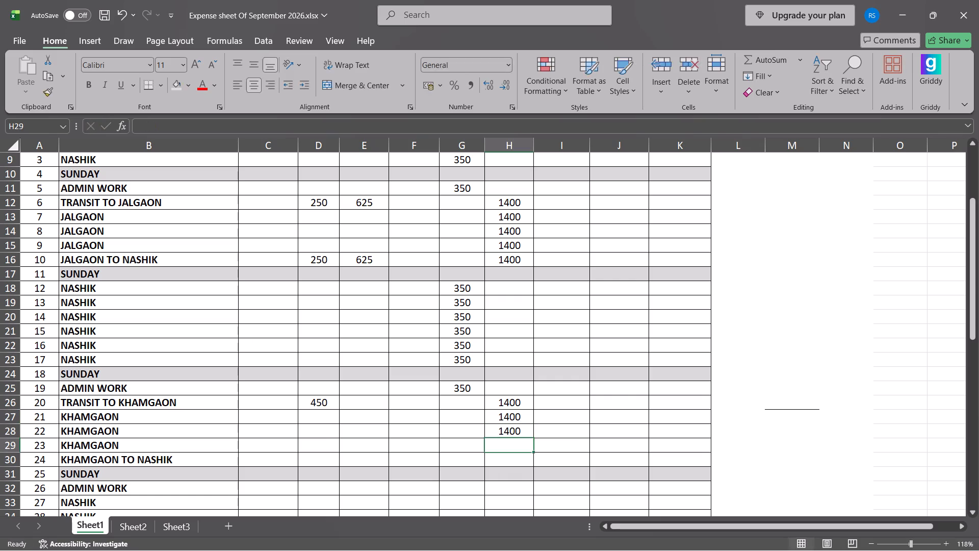
type("1400")
key("Down")
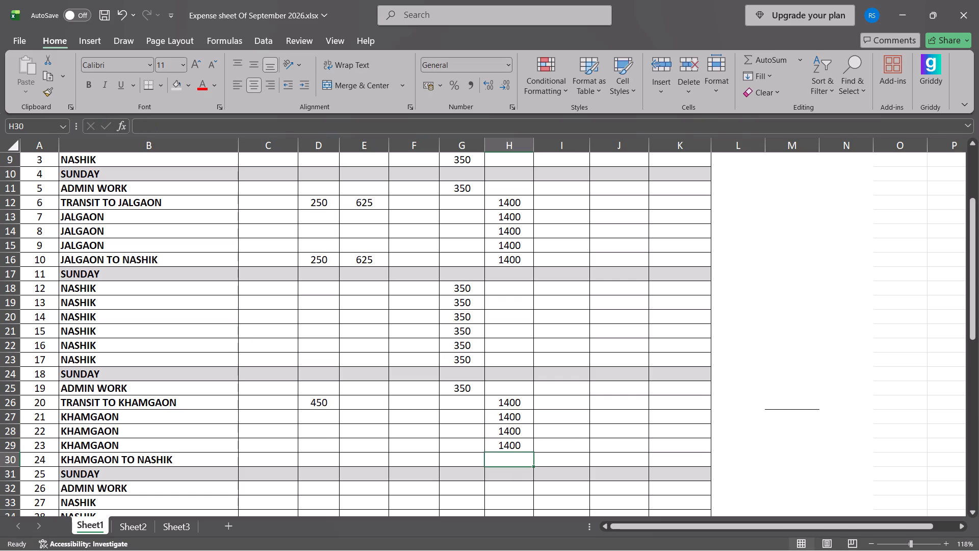
type("1400")
key("Left")
Enter 420 in the Total Travel Km column for date 24, the KHAMGAON TO NASHIK row.
key("Left")
key("Left")
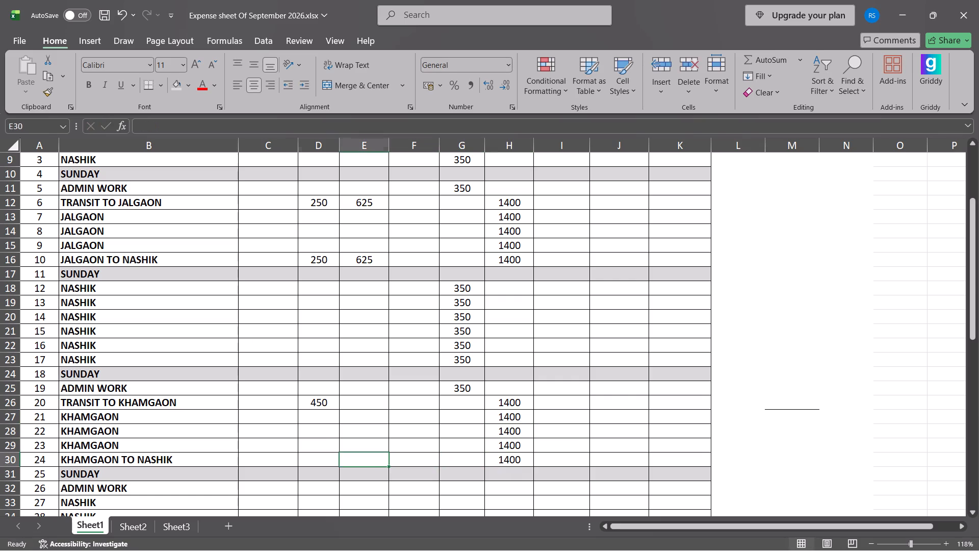
key("Left")
type("420")
key("Right")
Enter 1125 in the Total Fare column for dates 24 and 20, the two Khamgaon travel days.
type("1125")
key("Up")
key("Up")
key("Up")
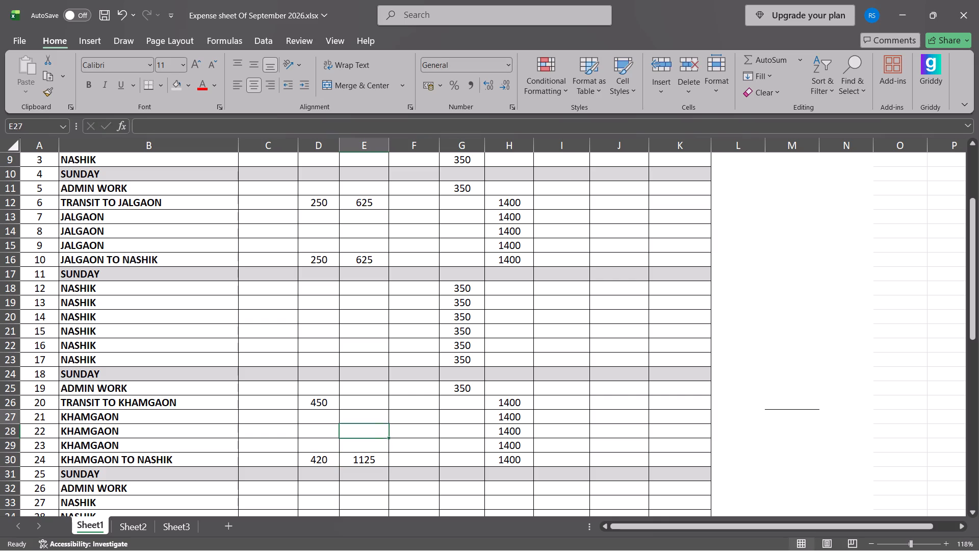
key("Up")
key("Up")
key("Down")
type("1125")
key("Down")
Enter 350 in the EX-HQ Allowance column for each of dates 26 to 31.
key("Down")
key("Down")
key("Down")
key("Down")
key("Down")
key("Down")
key("Down")
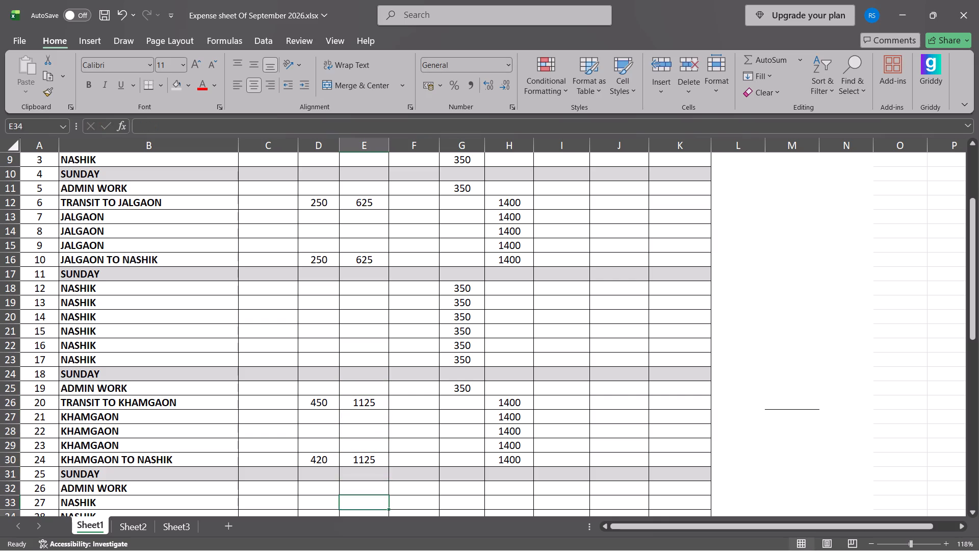
key("Down")
key("Right")
key("Up")
key("Up")
key("Right")
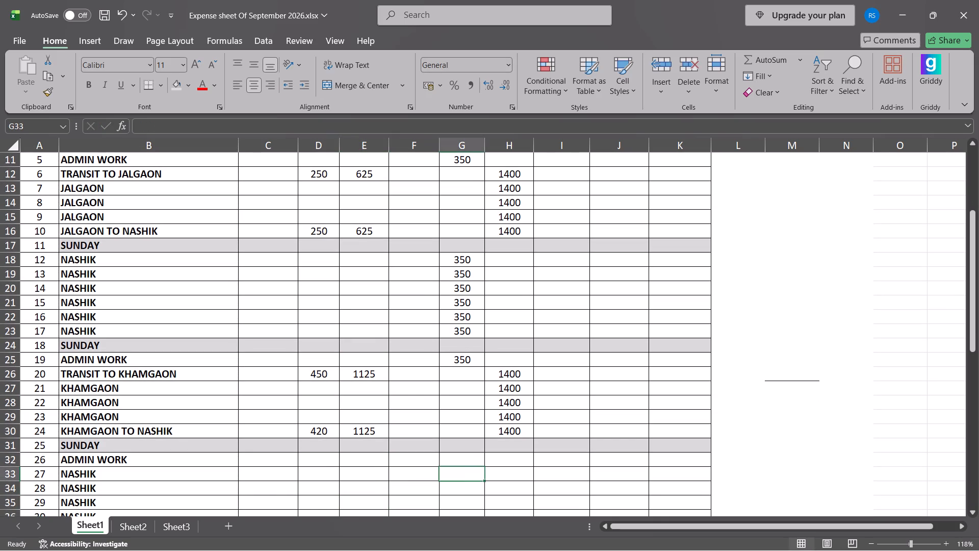
key("Up")
type("350")
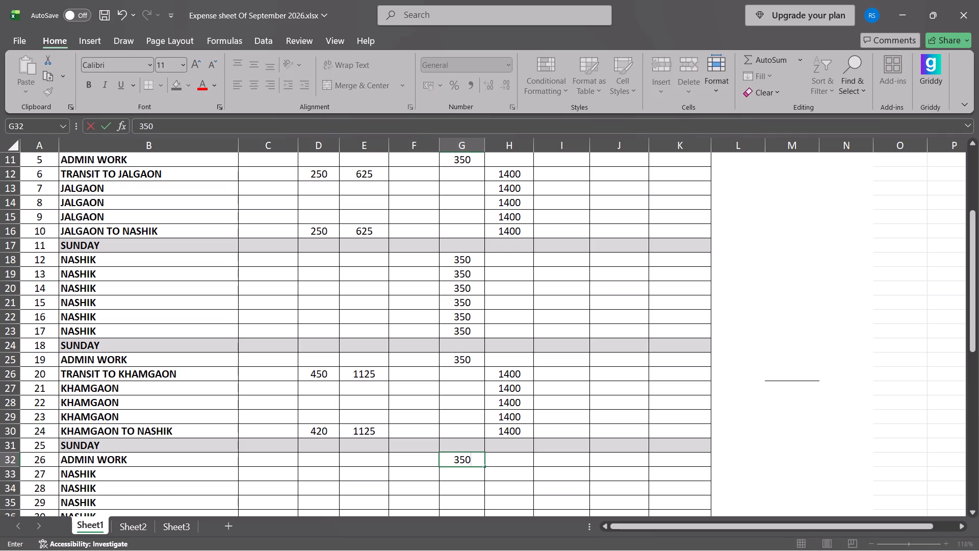
key("Down")
type("350")
key("Down")
type("350")
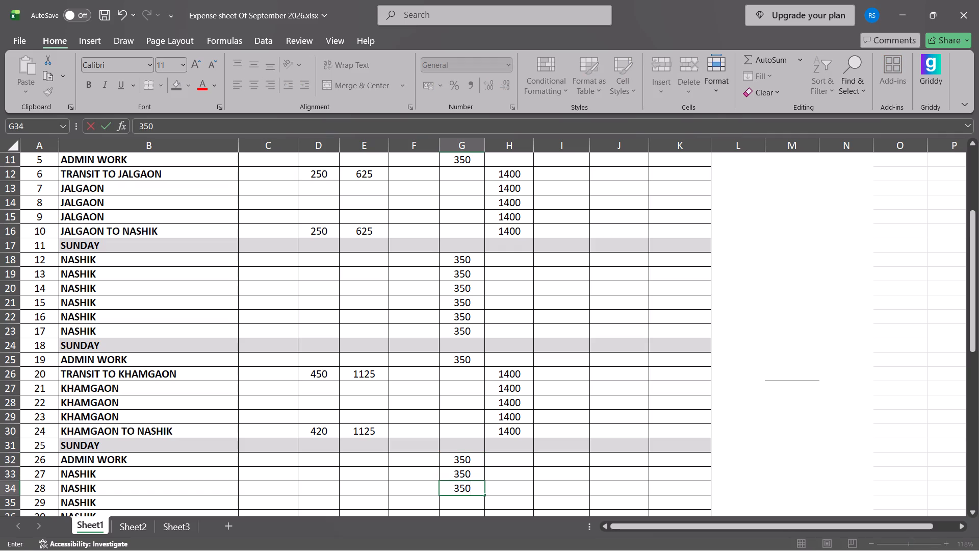
key("Down")
type("350")
key("Down")
type("350")
key("Left")
key("Down")
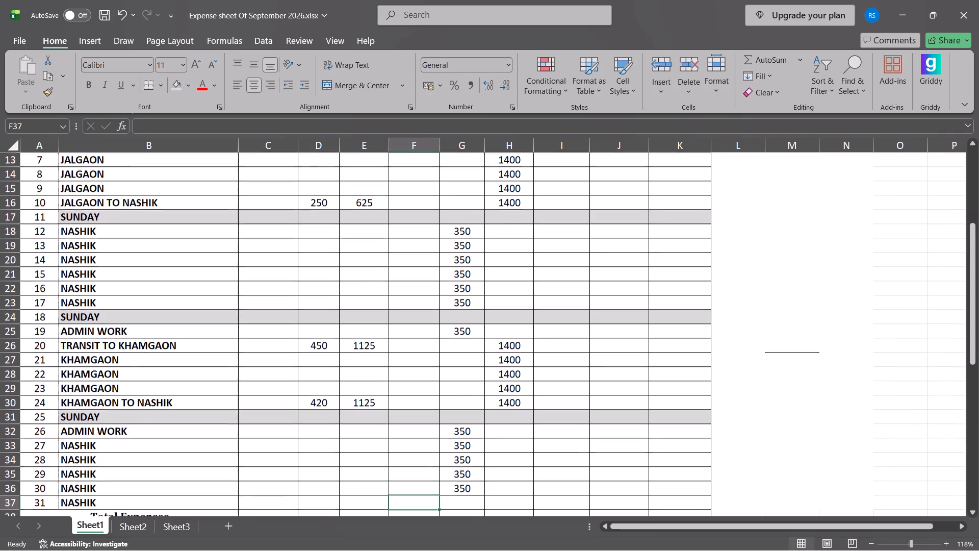
key("Right")
type("350")
key("Down")
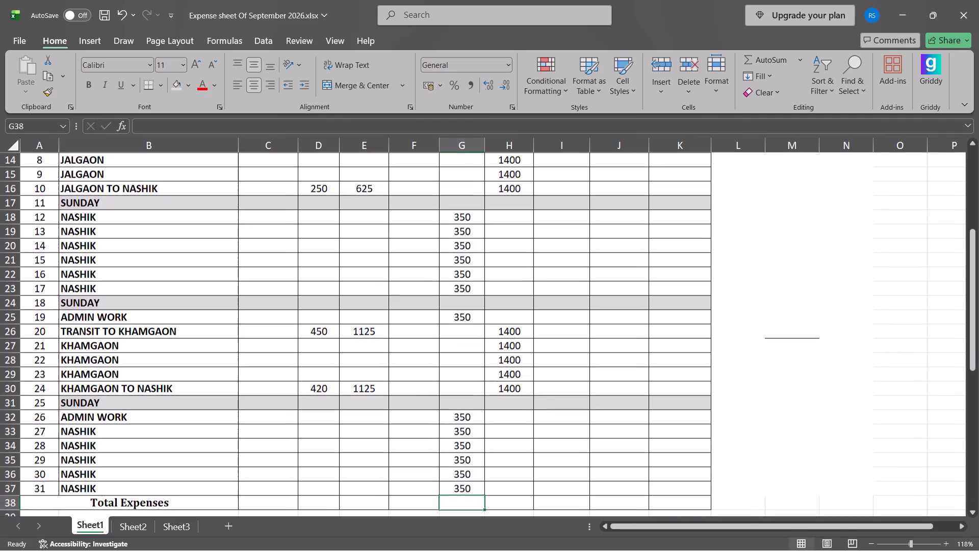
AutoSum the range E7:K38 to fill the Total Expenses column and the Total Expenses row.
scroll(499, 254, "up", 5)
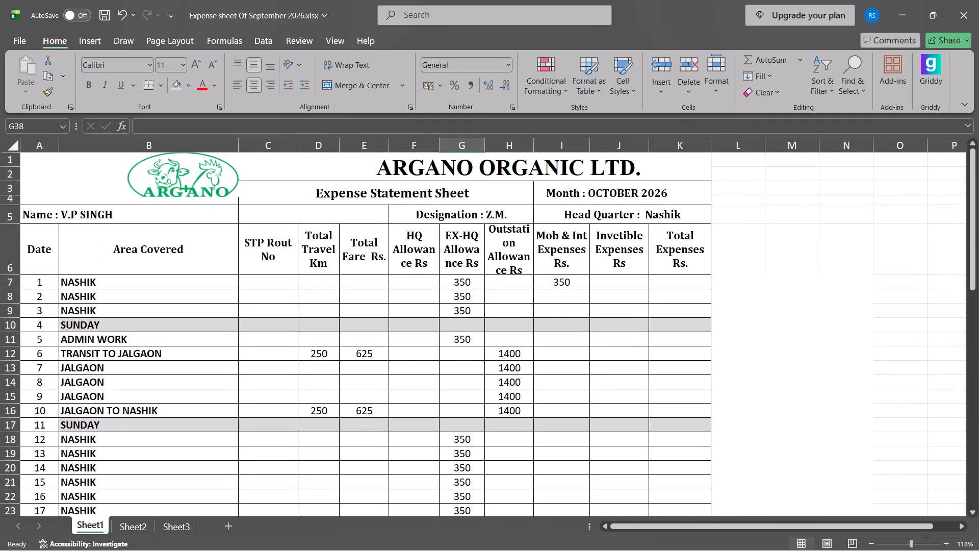
left_click_drag(350, 284, 714, 550)
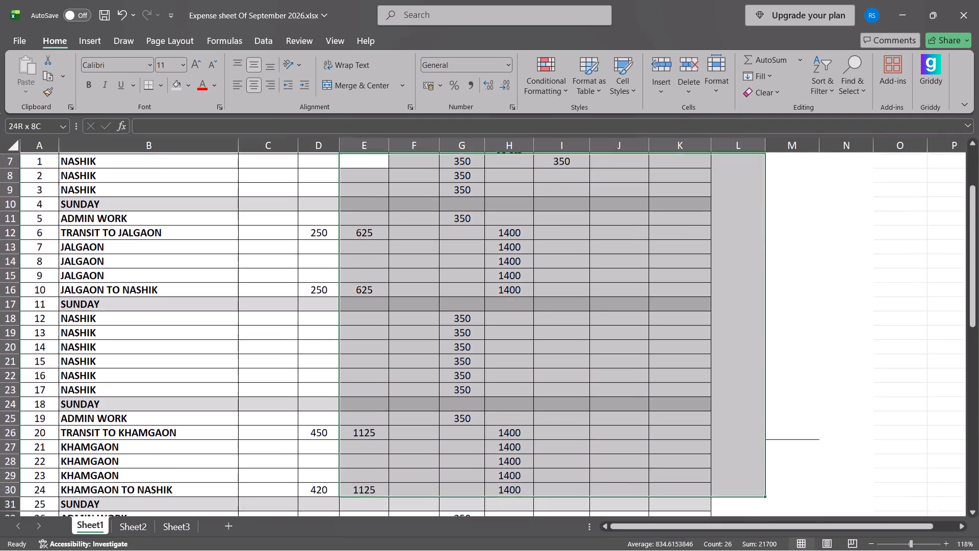
left_click_drag(714, 550, 679, 492)
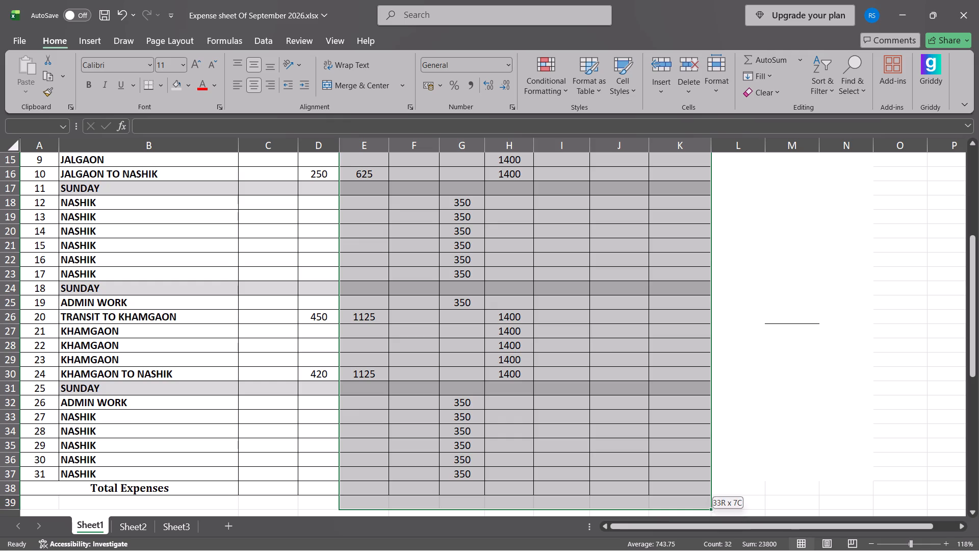
left_click_drag(679, 492, 679, 487)
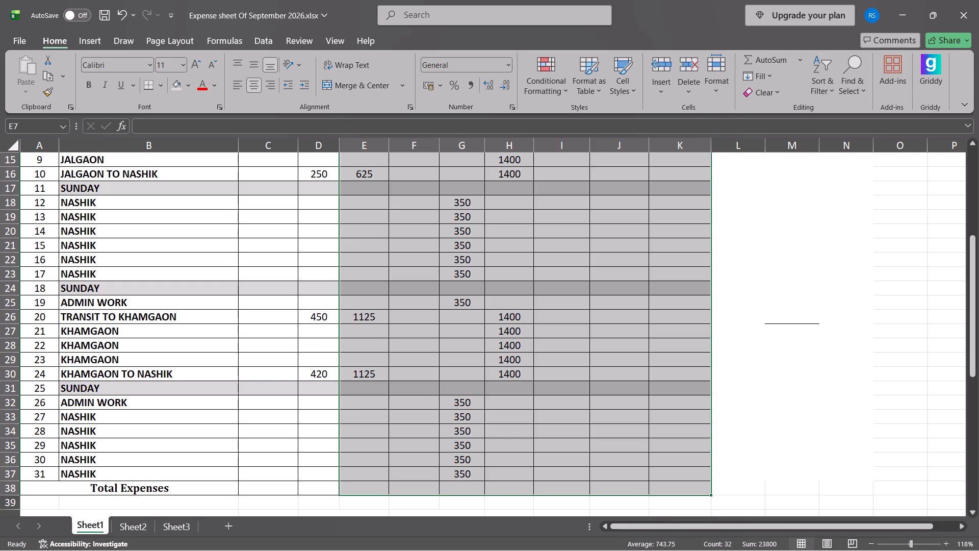
left_click(773, 65)
scroll(827, 368, "down", 1)
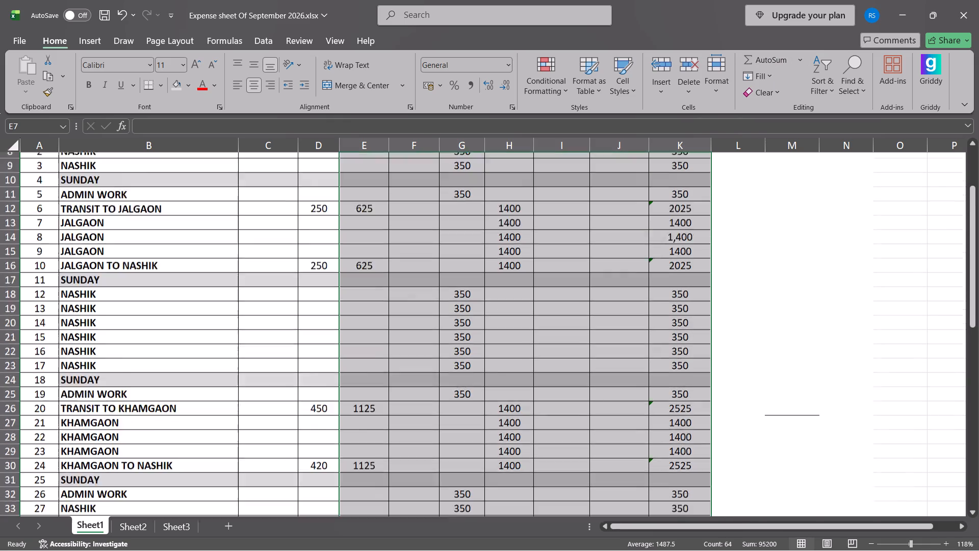
scroll(827, 368, "down", 1)
left_click(827, 368)
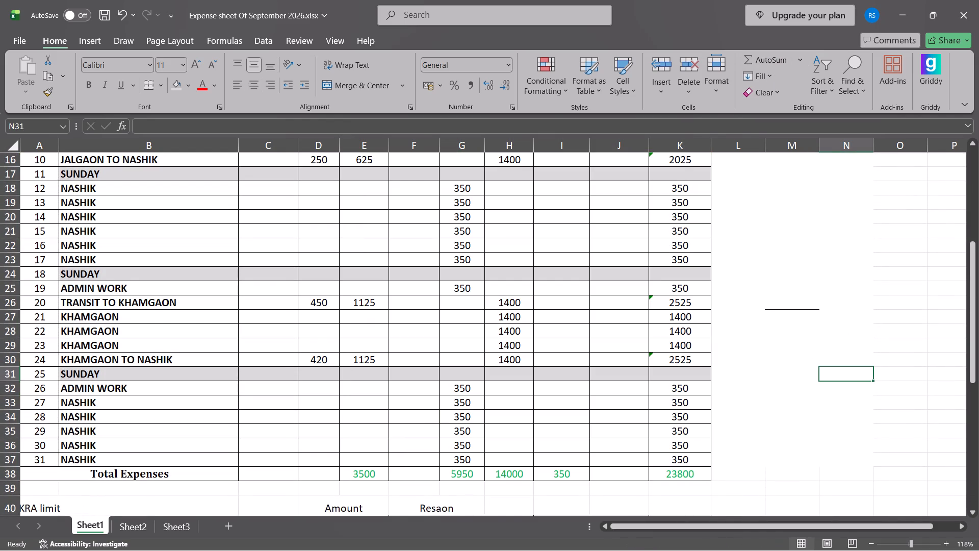
Save the expense workbook with the completed October entries.
scroll(721, 329, "up", 4)
key("ctrl+s")
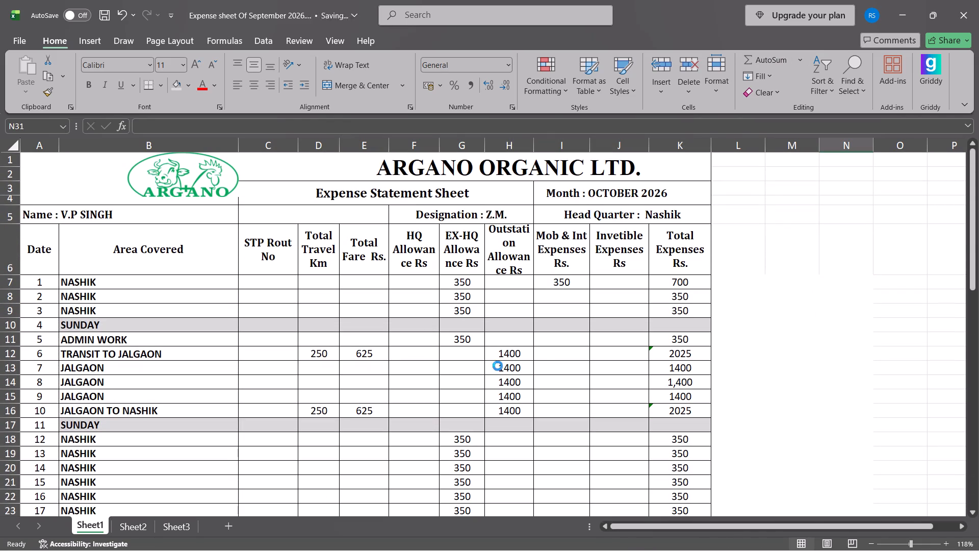
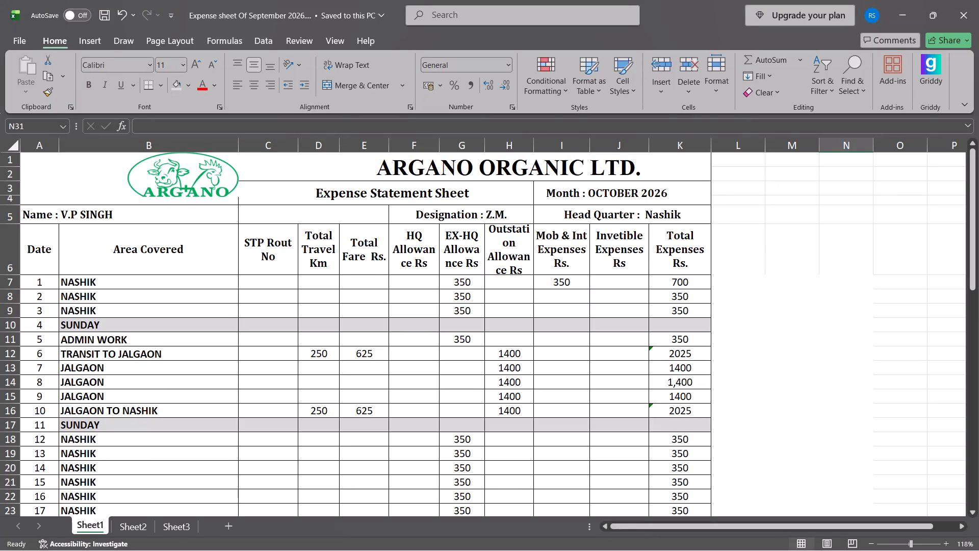
Clear the EX-HQ Allowance for date 2.
left_click(459, 299)
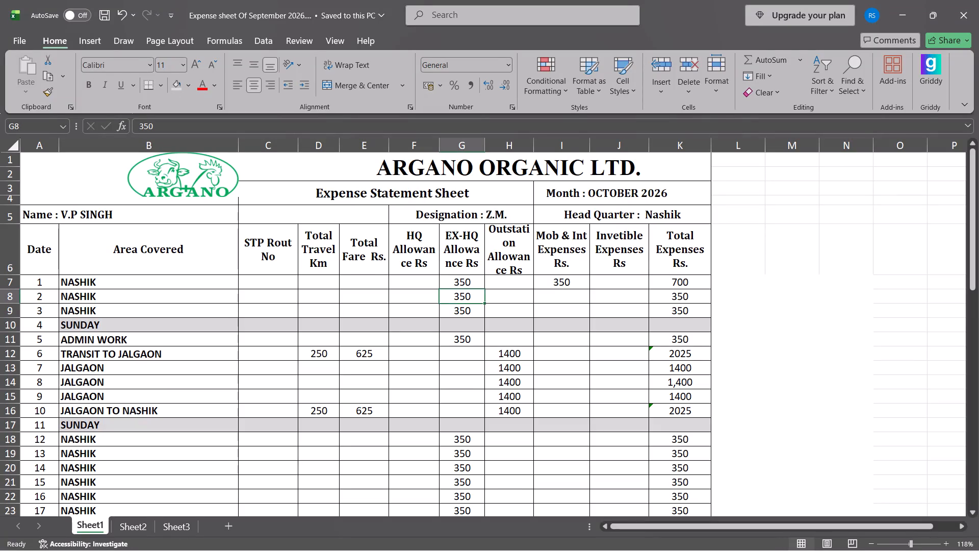
key("Delete")
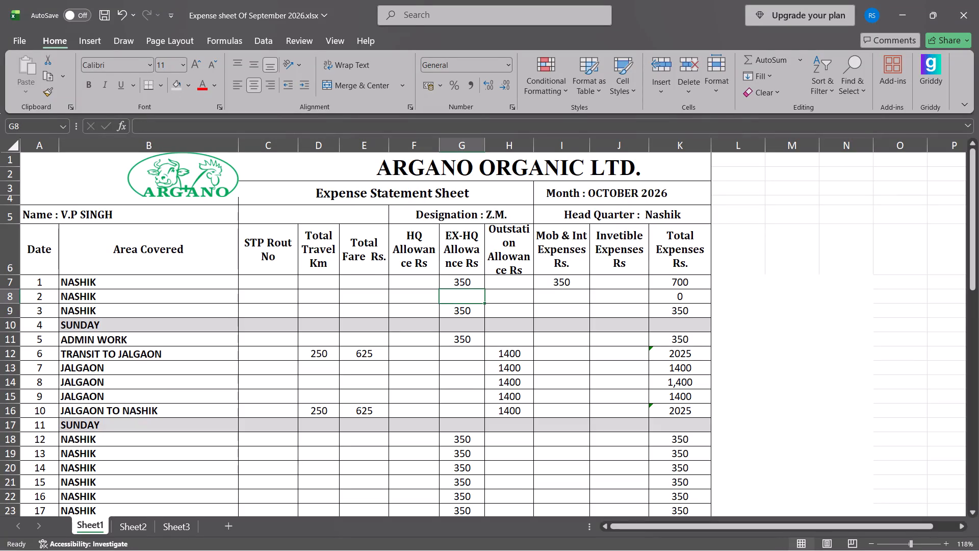
Replace the Area Covered entry for date 2 with HOLIDAY (GANDHI JAYANTI).
double_click(109, 296)
key("BackSpace")
key("BackSpace")
key("BackSpace")
key("BackSpace")
key("BackSpace")
key("BackSpace")
key("BackSpace")
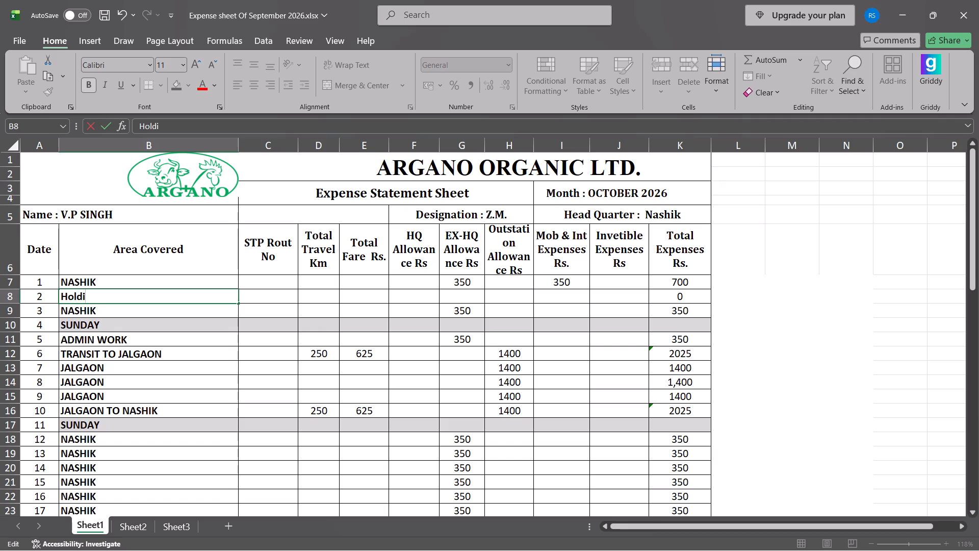
key("BackSpace")
key("BackSpace")
key("BackSpace")
key("BackSpace")
key("BackSpace")
type("OLIDAY (GANDHI")
key("space")
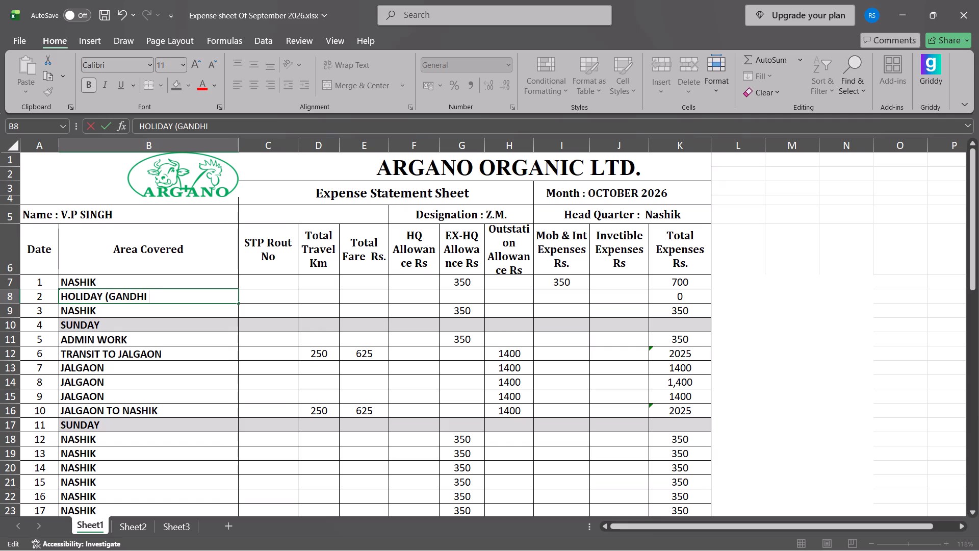
type("JAYANTI)")
left_click(262, 294)
Shade the date 2 holiday row from Area Covered to Total Expenses with the grey fill used for Sundays.
left_click_drag(132, 295, 587, 298)
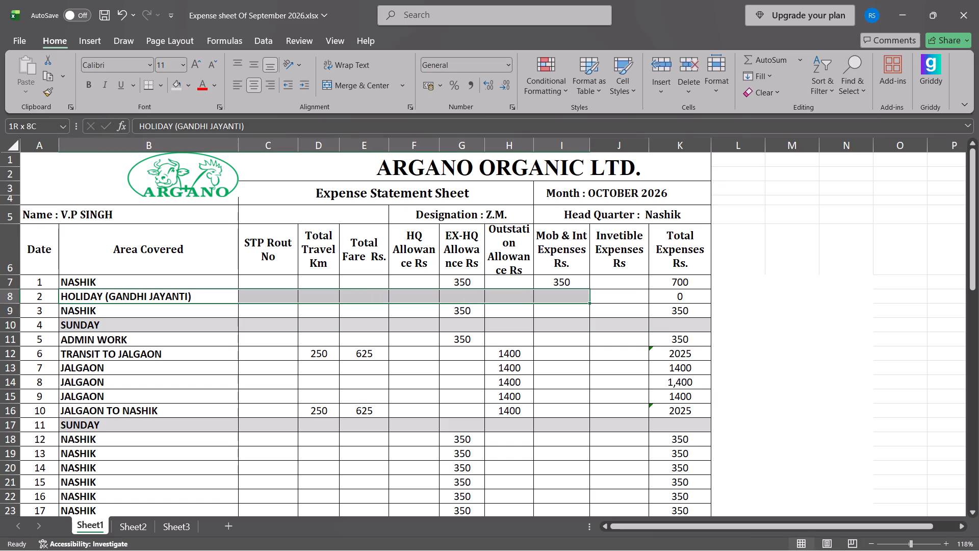
left_click_drag(587, 298, 665, 295)
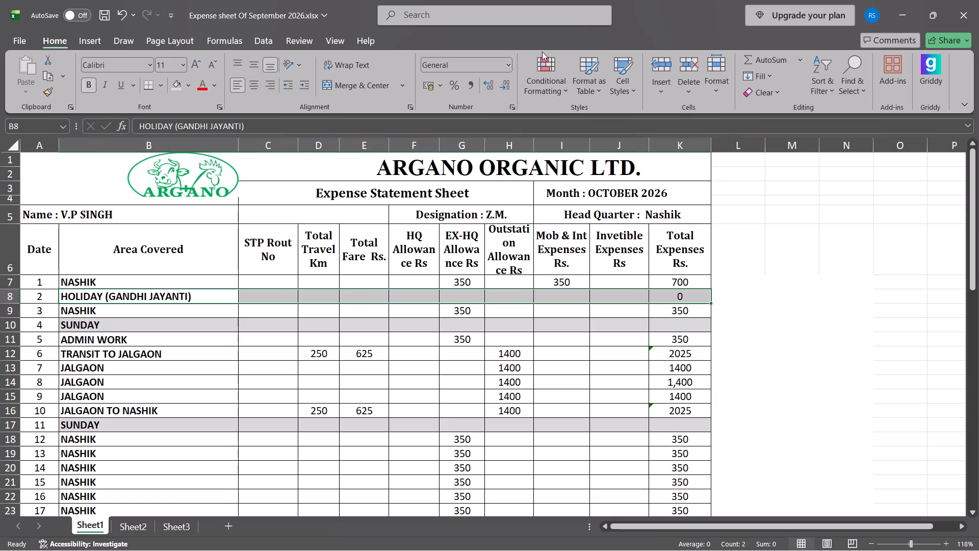
left_click(177, 88)
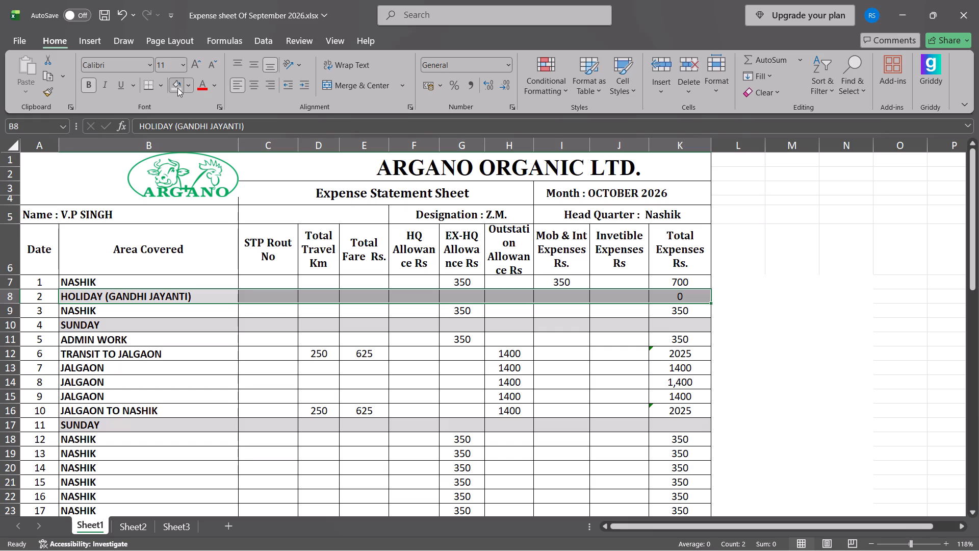
left_click(250, 368)
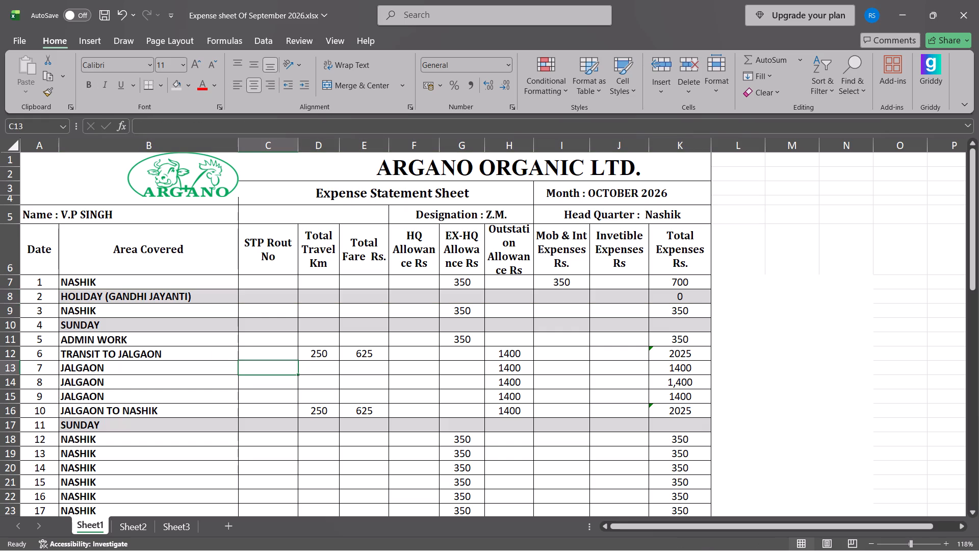
Save the expense workbook with the Gandhi Jayanti holiday change.
scroll(250, 368, "right", 2)
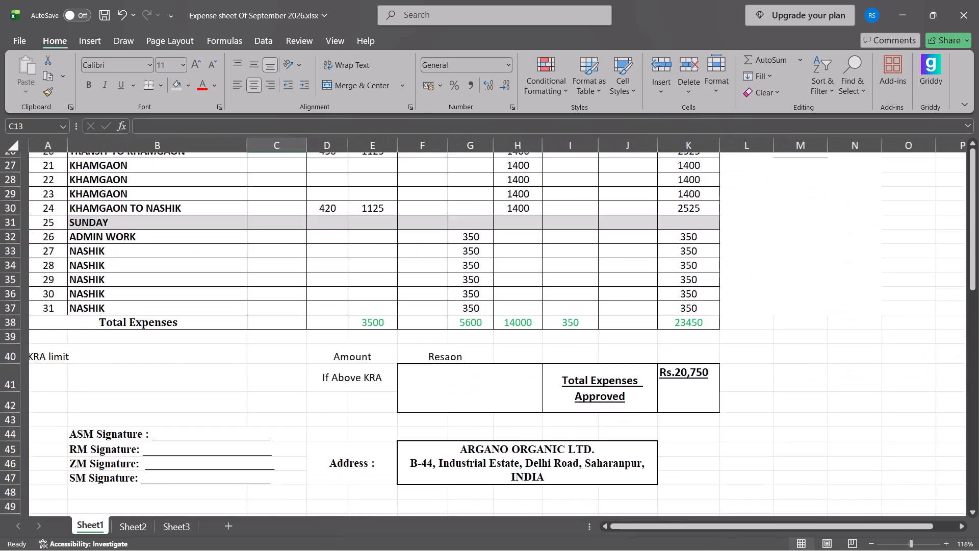
scroll(250, 368, "right", 1)
scroll(250, 368, "up", 2)
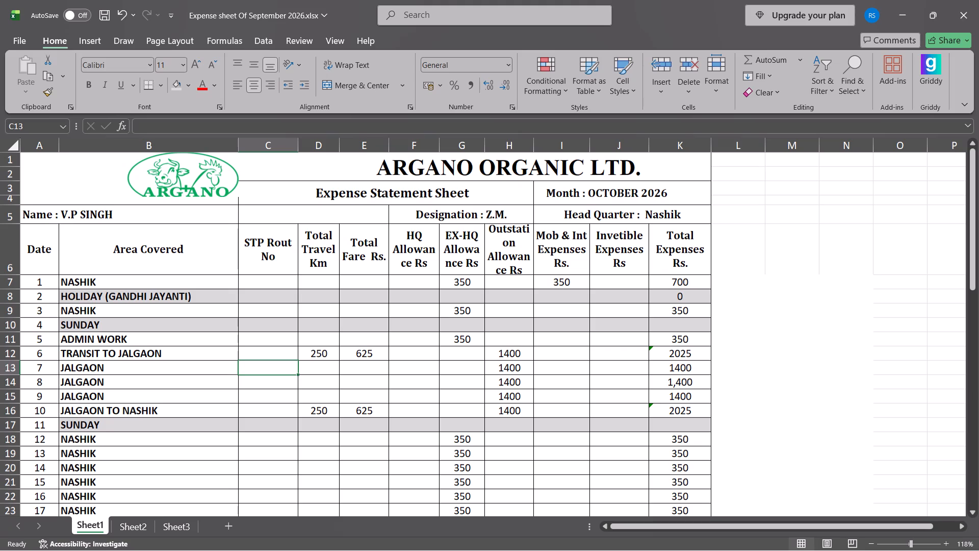
key("ctrl+s")
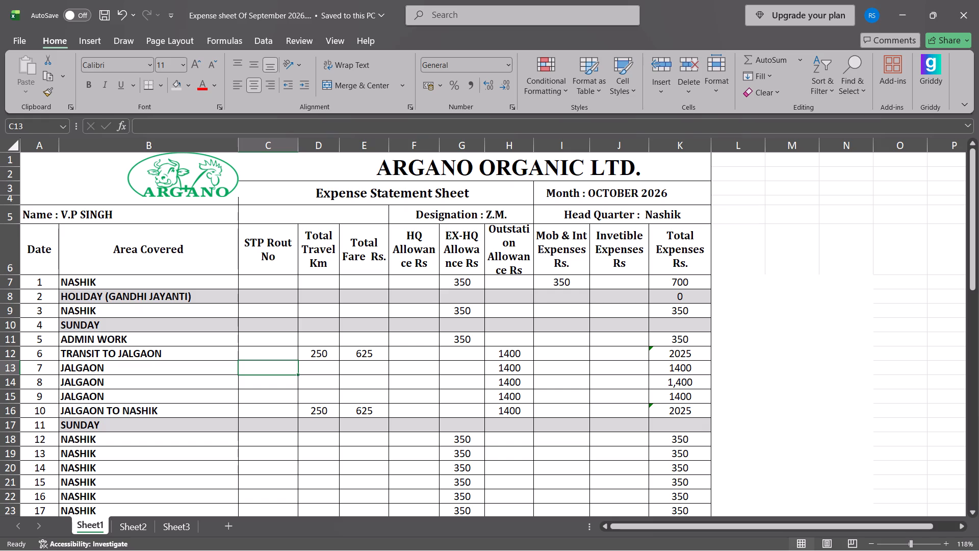
Clear all entries for date 20 from Area Covered through Total Expenses.
scroll(182, 398, "down", 1)
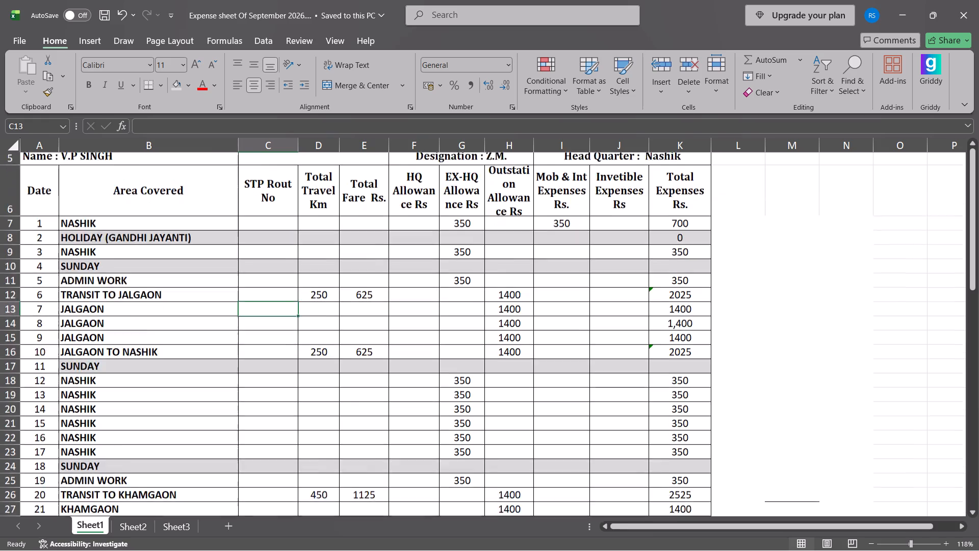
scroll(182, 398, "down", 2)
scroll(182, 398, "up", 4)
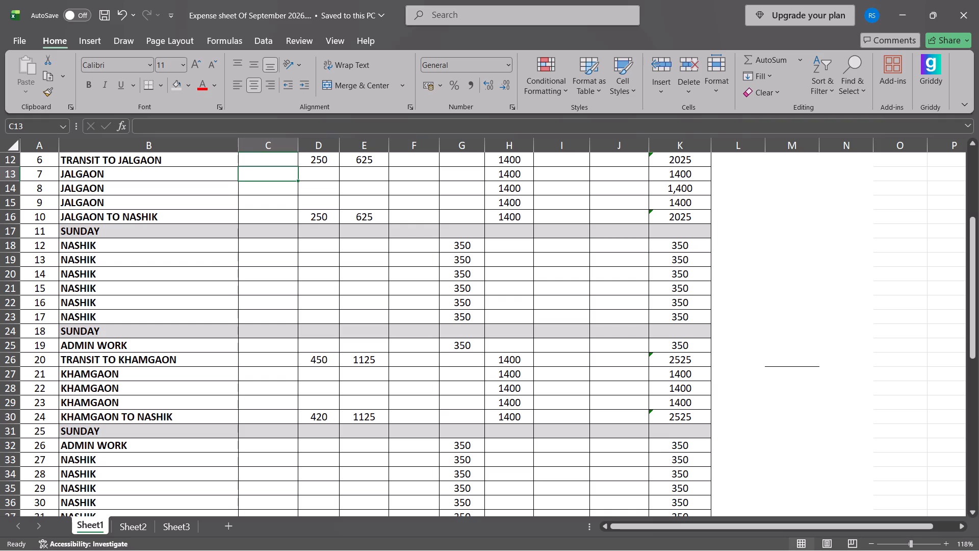
double_click(195, 358)
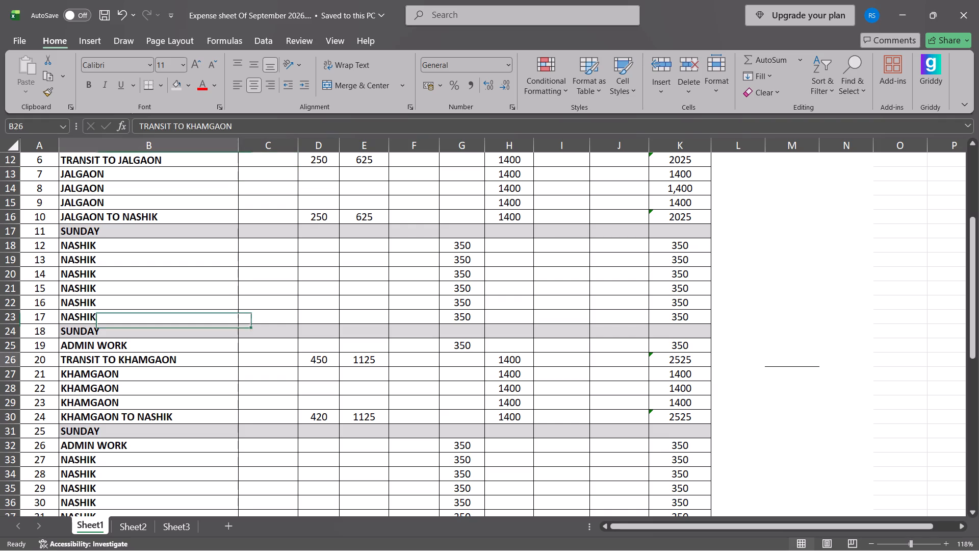
left_click(195, 358)
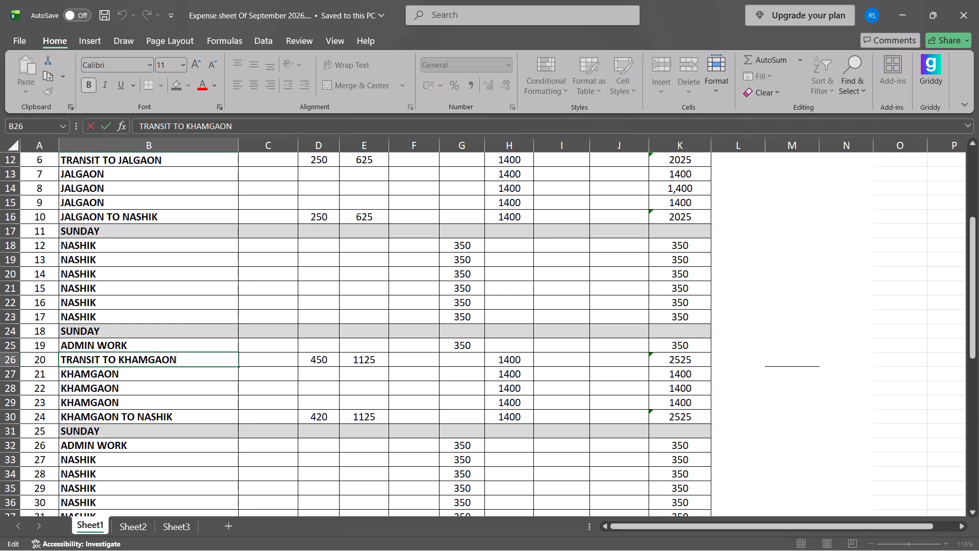
left_click_drag(666, 361, 218, 359)
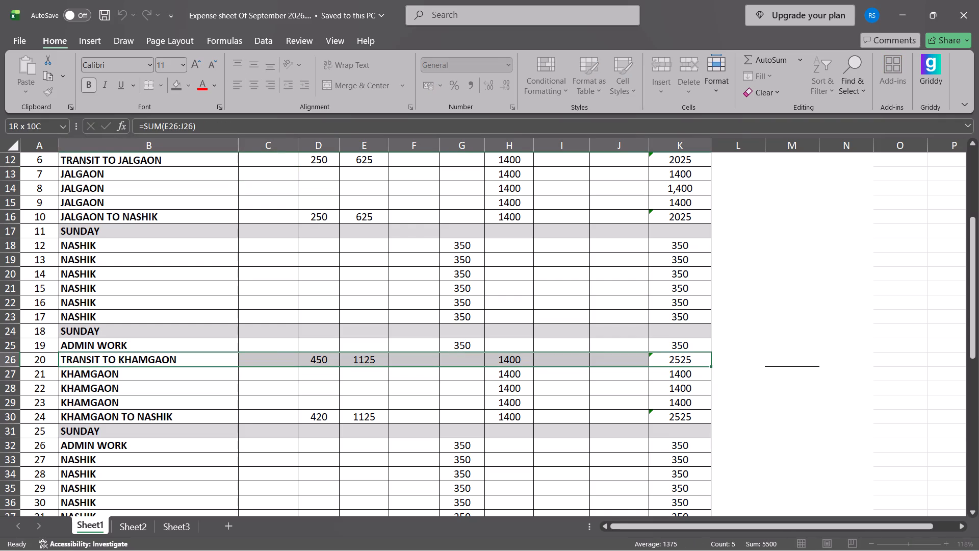
left_click_drag(218, 359, 201, 359)
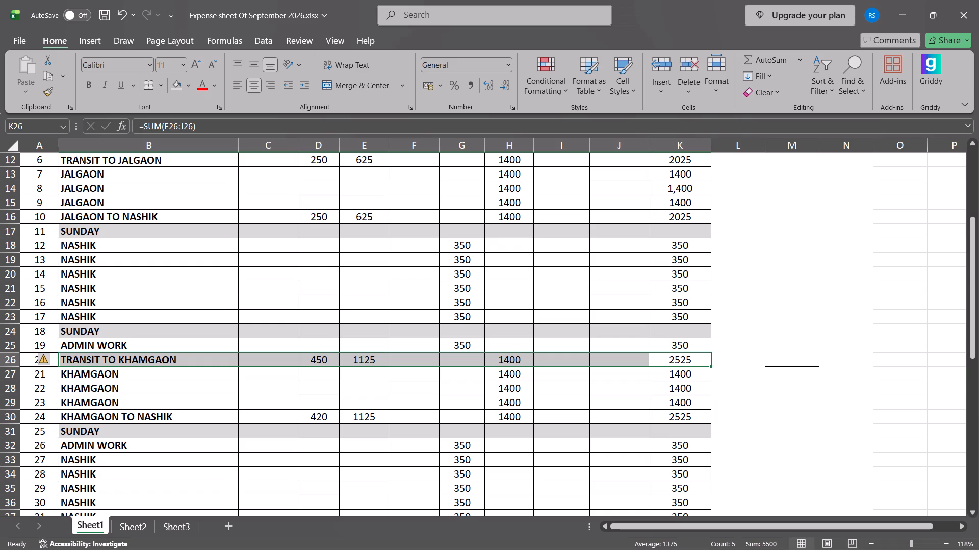
key("Delete")
Enter HOLIDAY (DUSSERA) as the Area Covered for date 20.
left_click(194, 359)
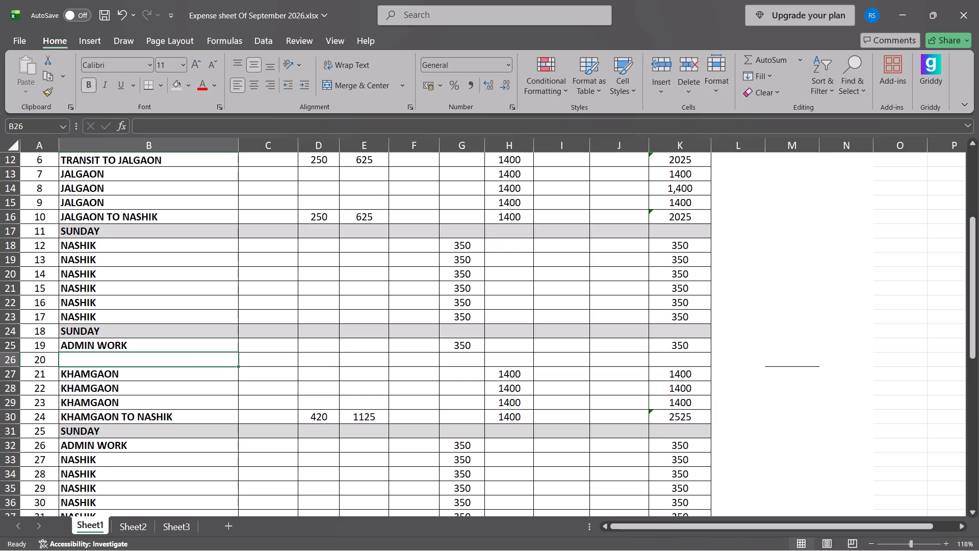
type("holi")
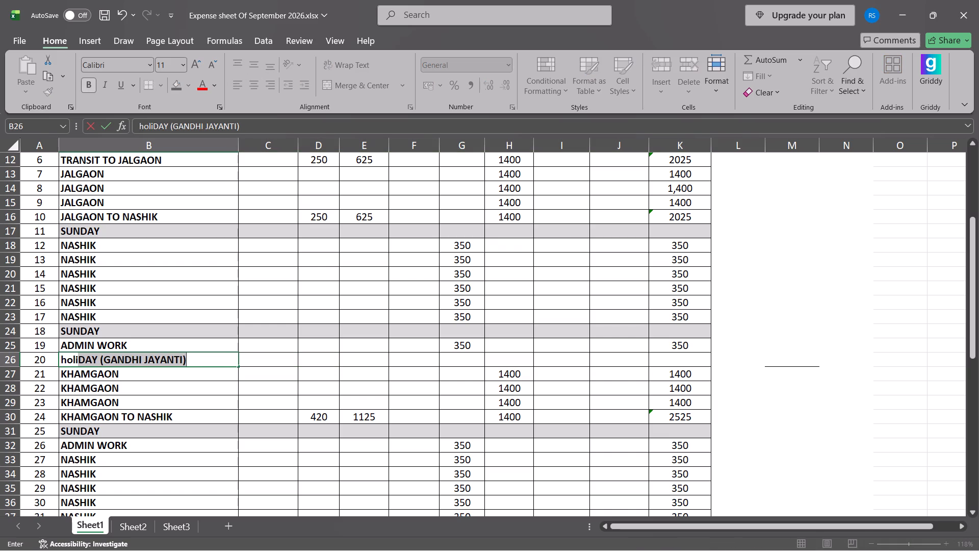
type("day")
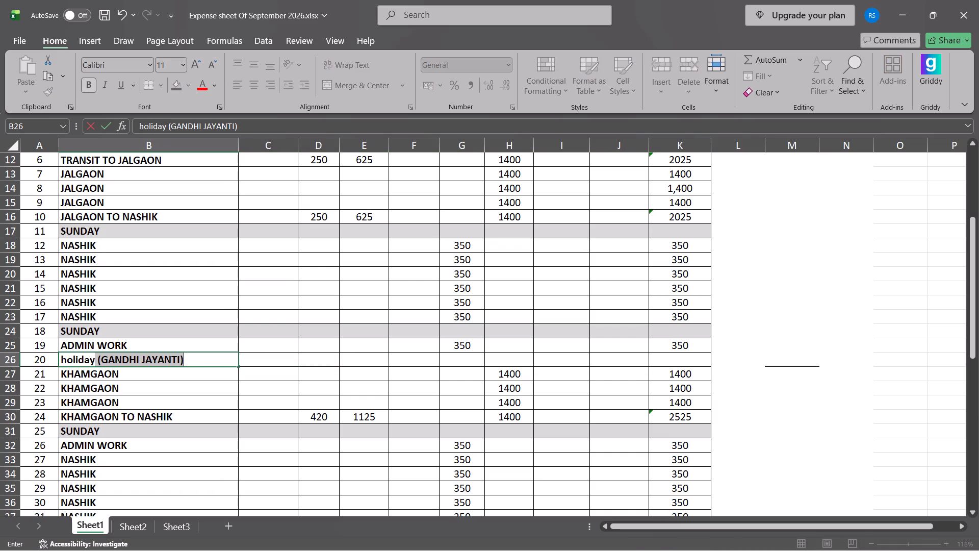
key("BackSpace")
key("BackSpace")
key("BackSpace")
key("BackSpace")
key("BackSpace")
key("BackSpace")
key("BackSpace")
key("BackSpace")
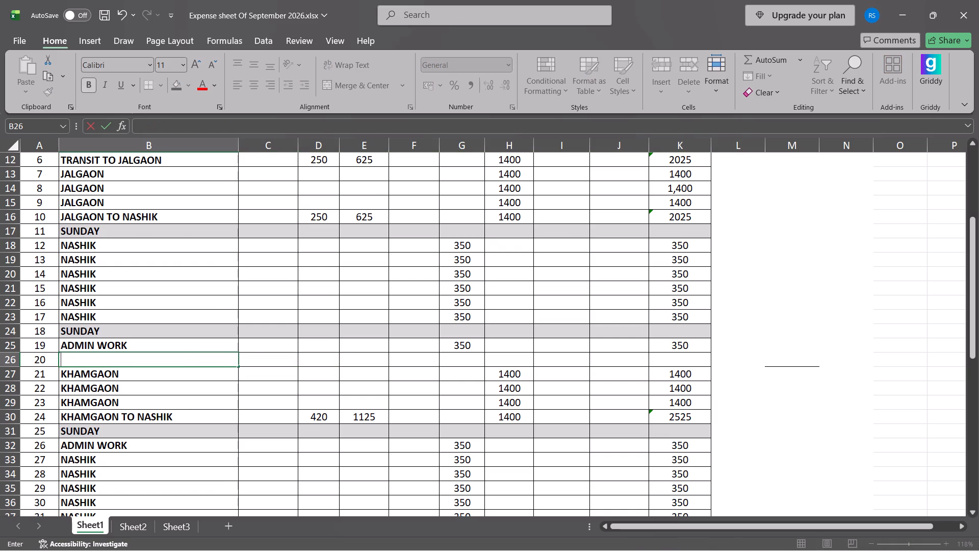
type("HOLDIDAY")
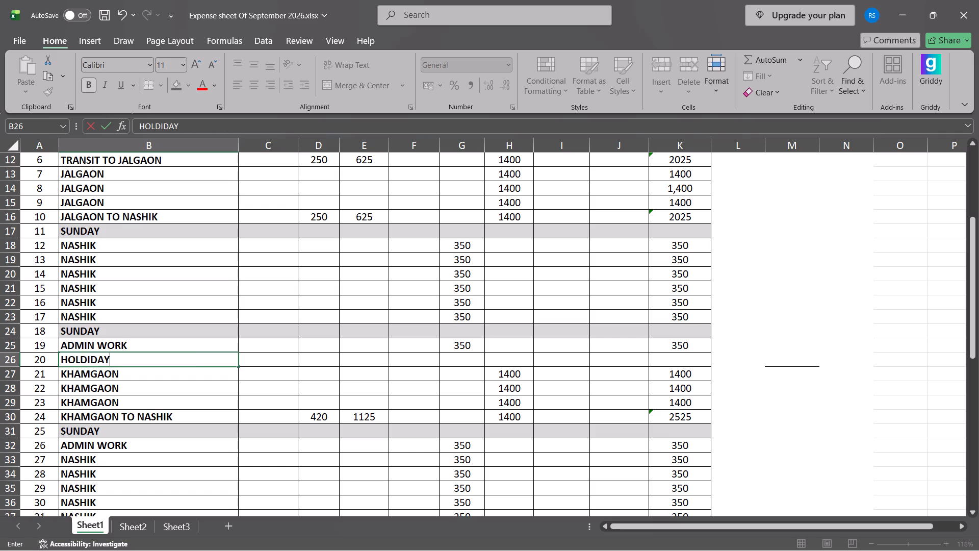
key("BackSpace")
key("BackSpace")
key("BackSpace")
key("BackSpace")
key("BackSpace")
type("IDAY (")
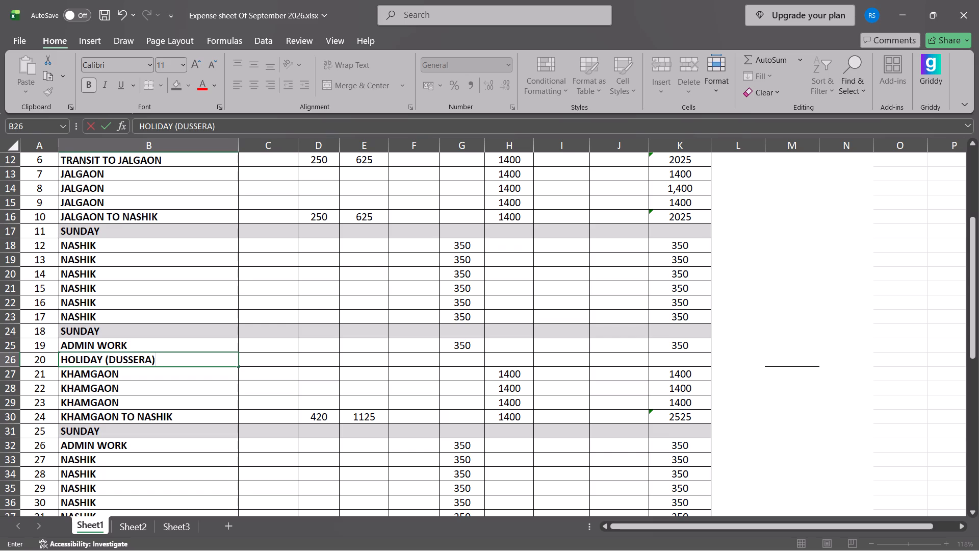
left_click(263, 364)
Shade the date 20 holiday row from Area Covered to Total Expenses with the same grey fill.
left_click(201, 364)
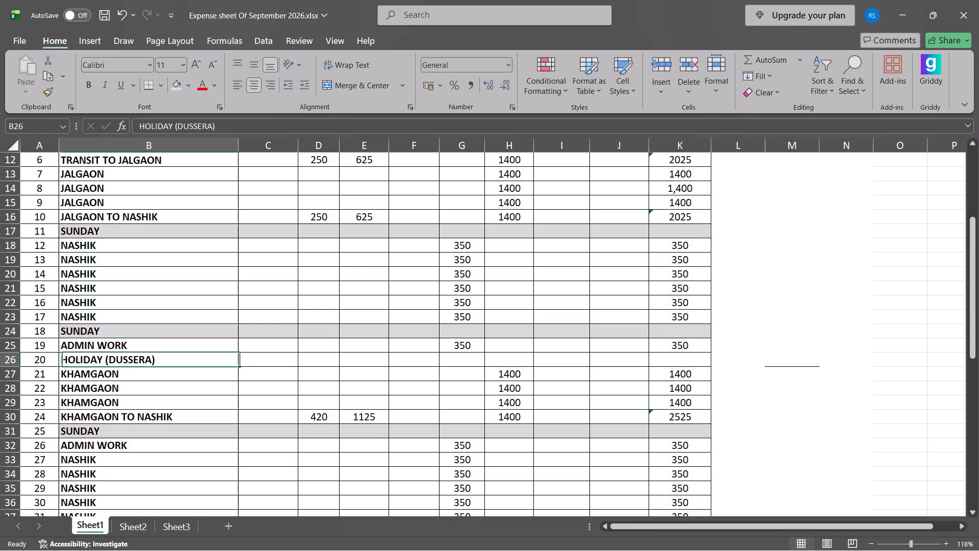
left_click_drag(656, 358, 192, 363)
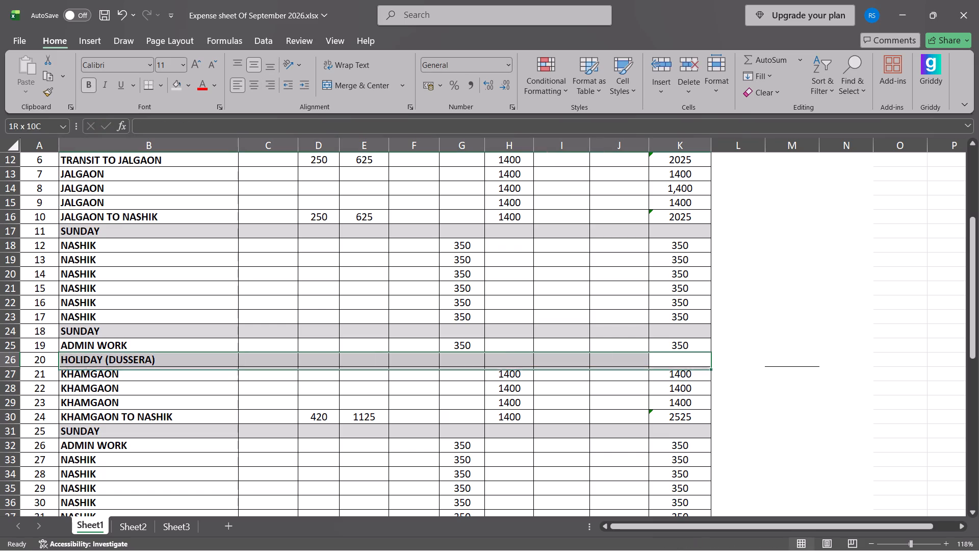
left_click_drag(192, 363, 172, 362)
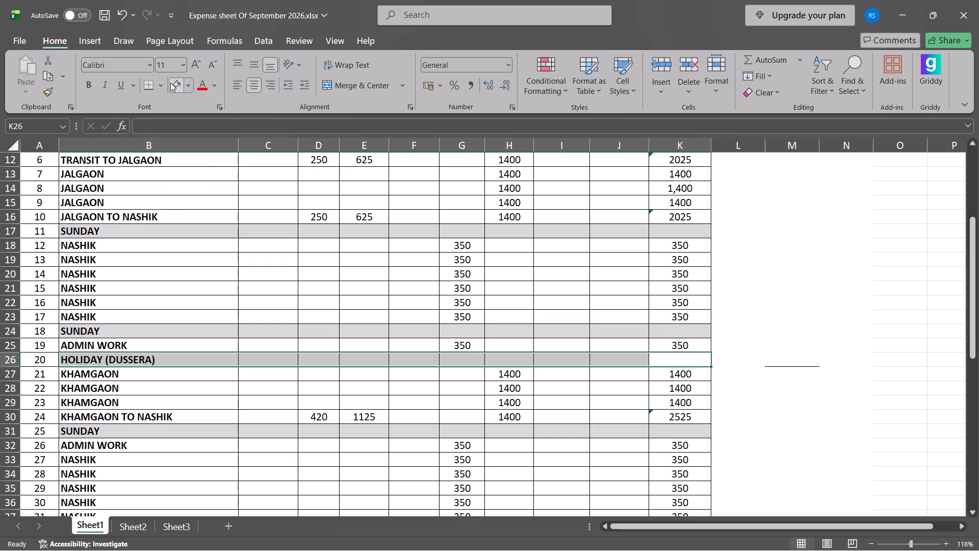
left_click(170, 83)
Change the Area Covered entry for date 21 to TRANSIT TO KHAMGAON.
left_click(152, 371)
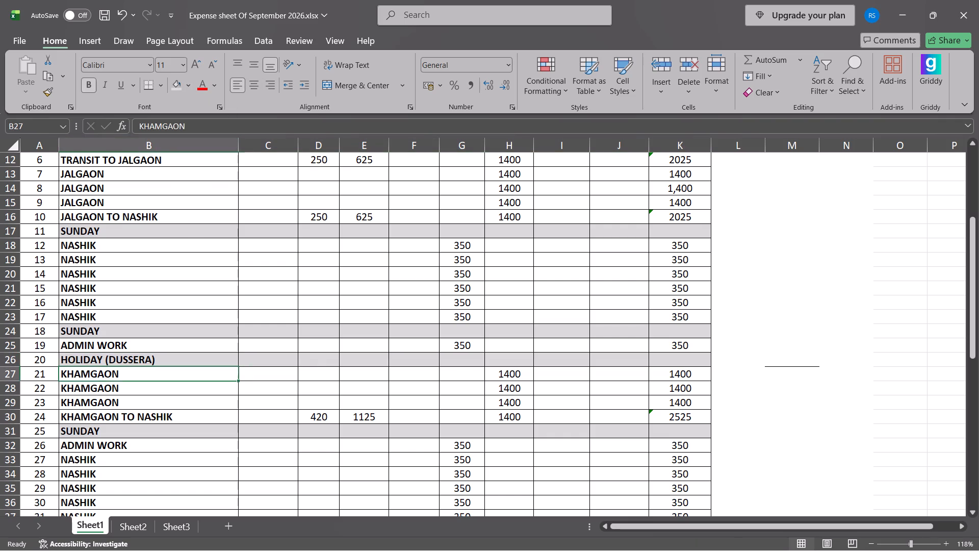
double_click(152, 371)
key("Left")
key("Left")
key("Left")
key("Left")
key("Left")
key("Left")
key("Left")
key("Left")
key("Left")
key("Left")
key("Left")
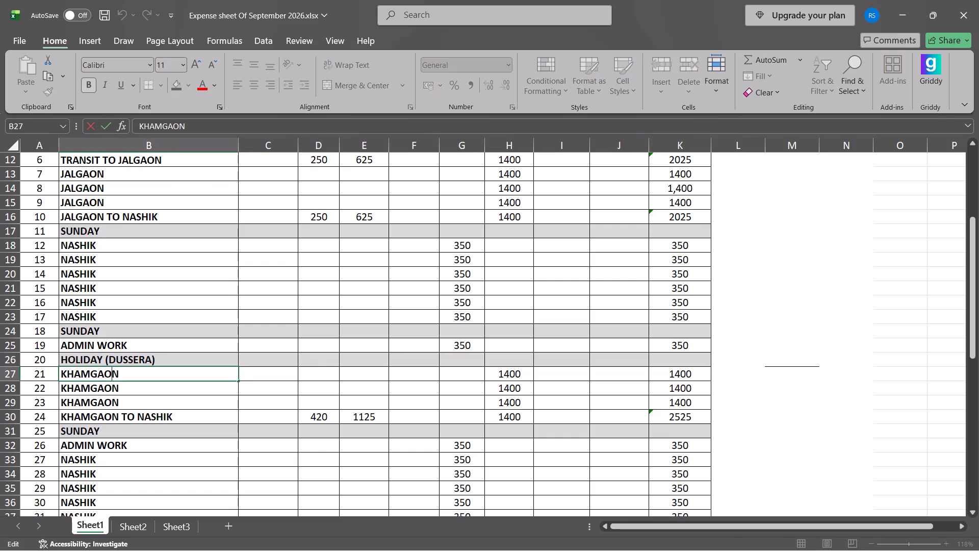
key("t")
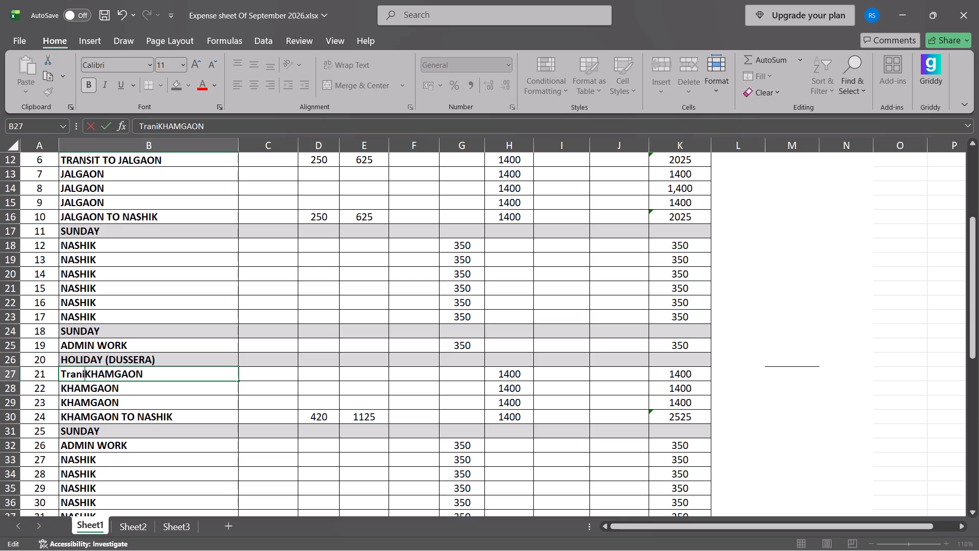
key("BackSpace")
type("sit to")
key("space")
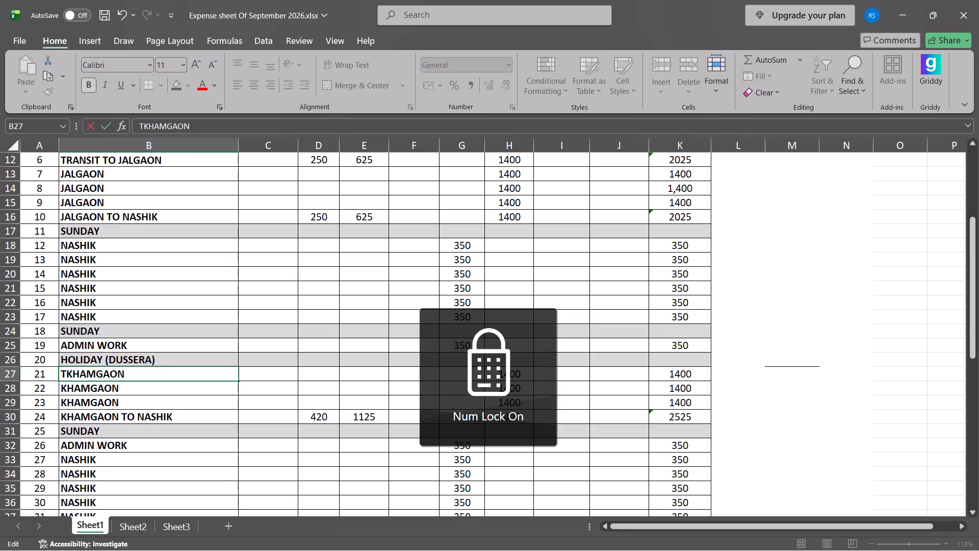
type("RANSIT TO")
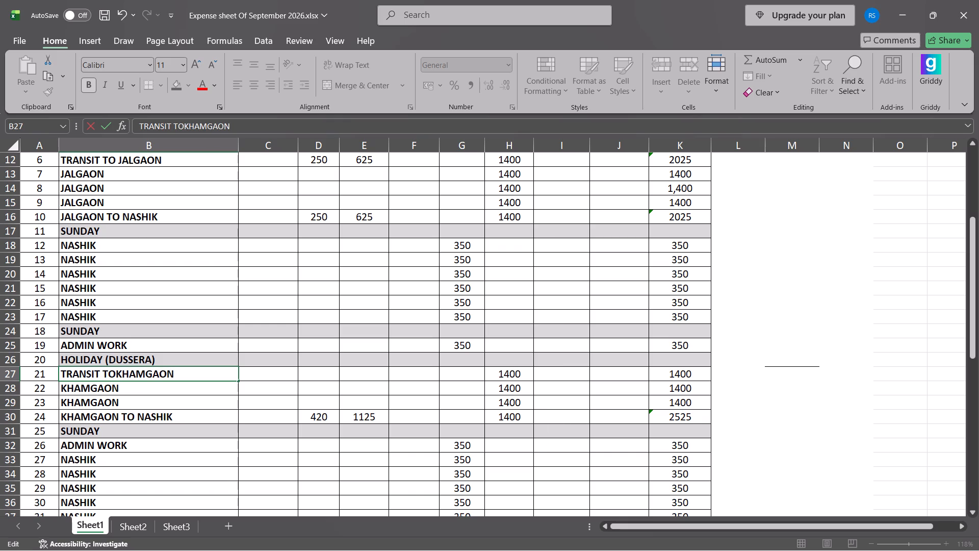
key("space")
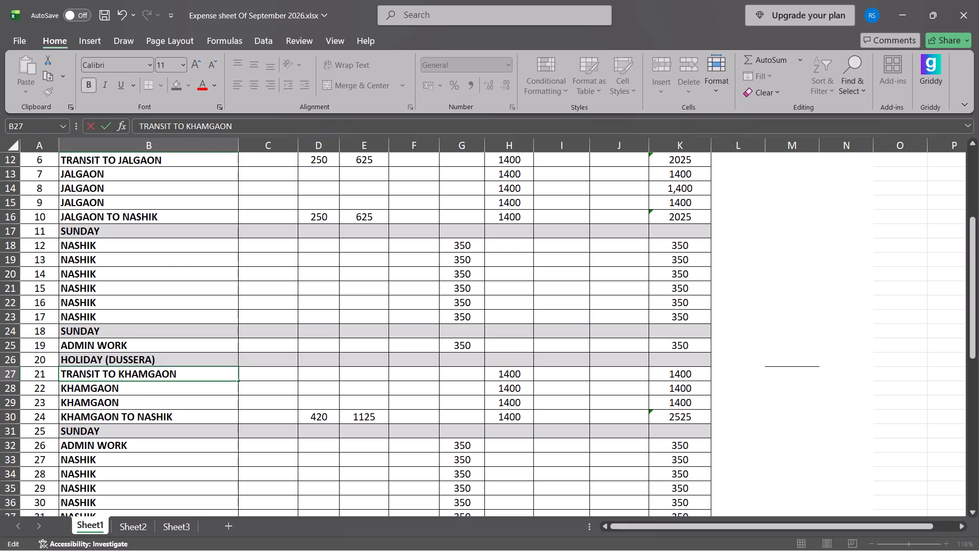
Enter 420 as the Total Travel Km and 1124 as the Total Fare for date 21.
left_click(306, 369)
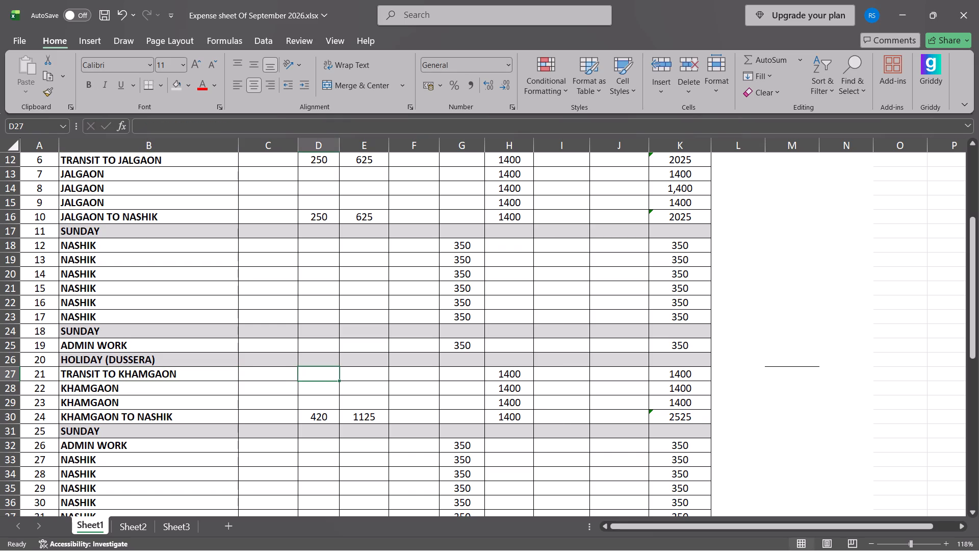
type("420")
key("Right")
type("1124")
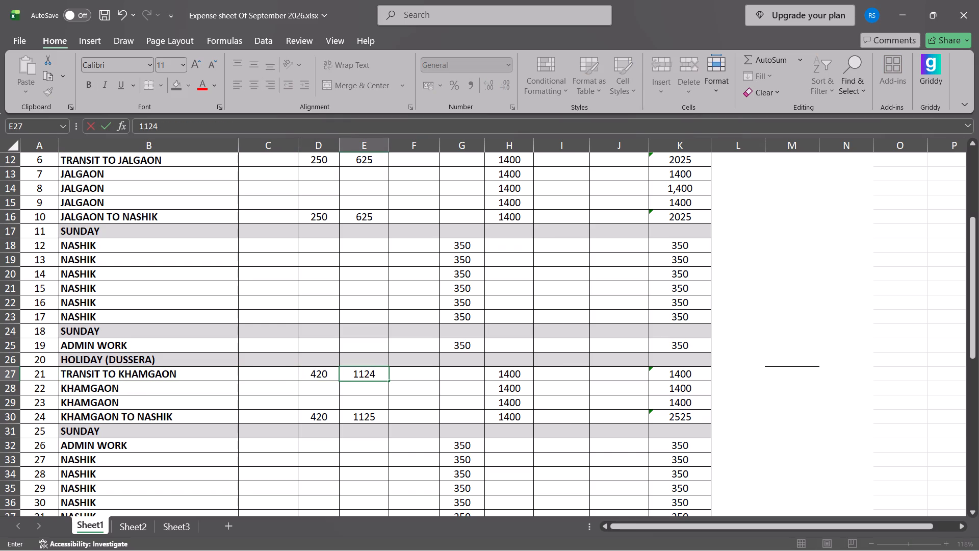
left_click(407, 399)
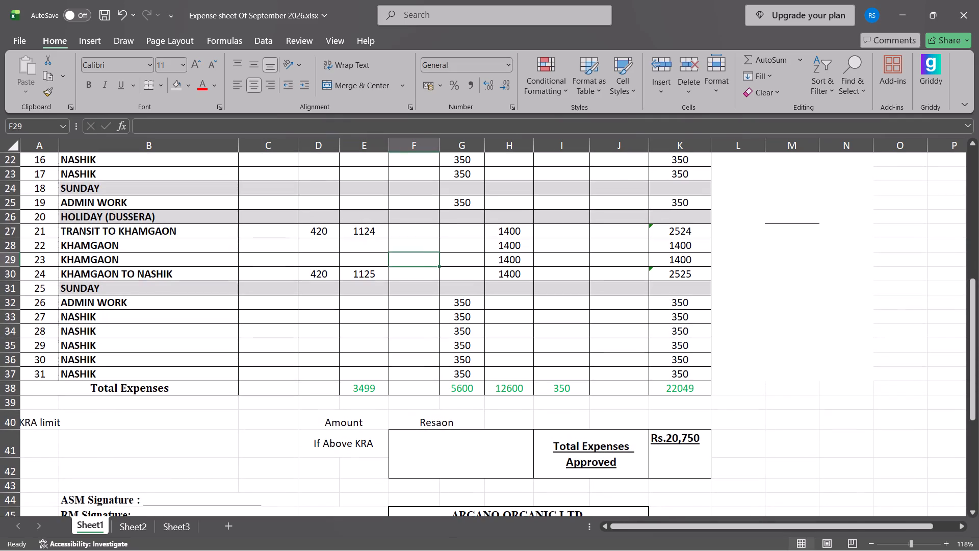
Change the Total Expenses Approved amount below the table to Rs.22,049.
double_click(677, 435)
key("BackSpace")
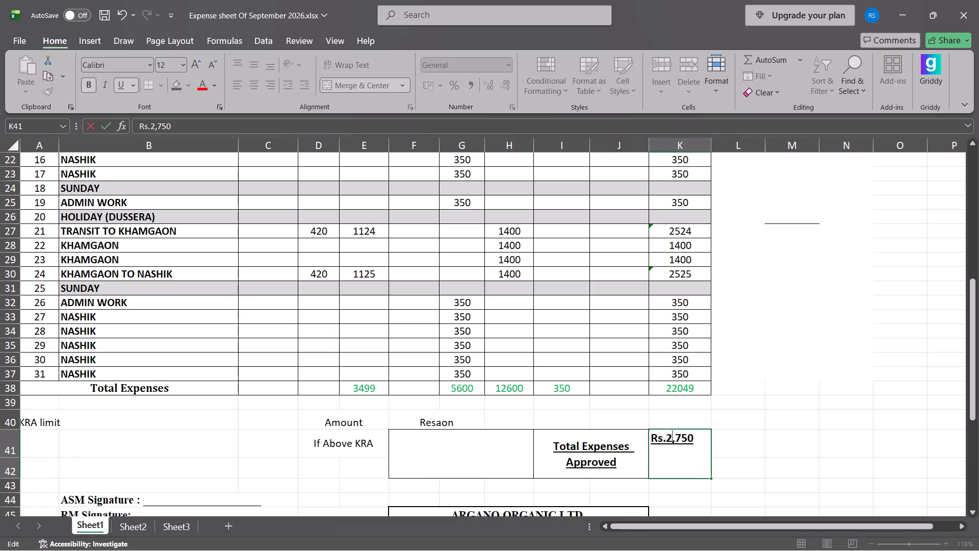
key("2")
key("Right")
key("Right")
key("Right")
key("Right")
key("BackSpace")
key("BackSpace")
key("BackSpace")
type("049")
scroll(677, 435, "up", 1)
scroll(677, 435, "down", 1)
scroll(677, 435, "up", 2)
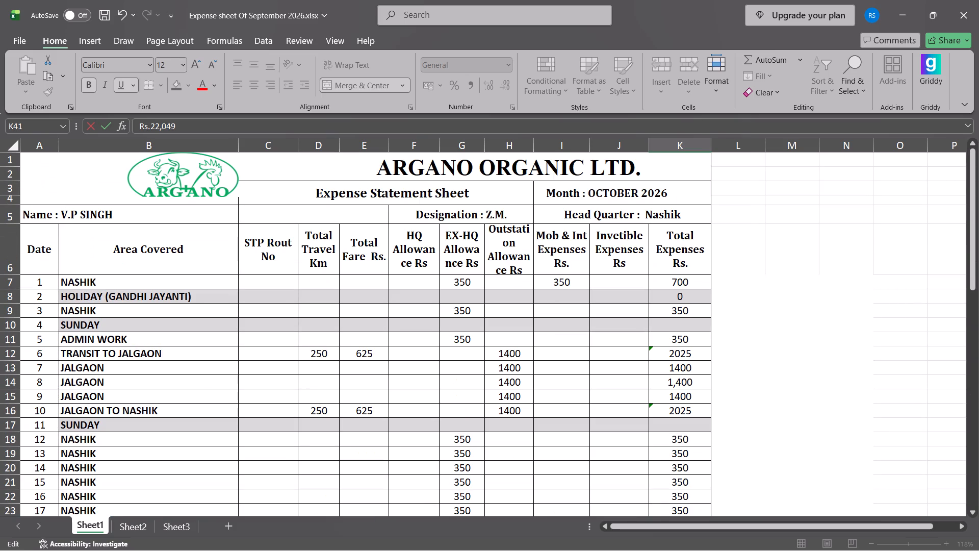
left_click(617, 363)
Check through the October statement and save the workbook under its existing file name.
scroll(617, 363, "right", 1)
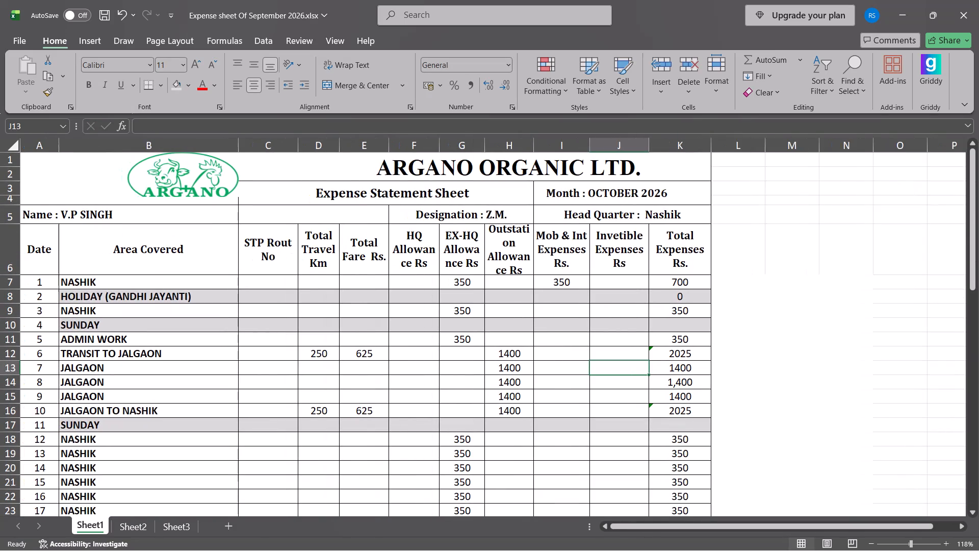
scroll(645, 258, "down", 4)
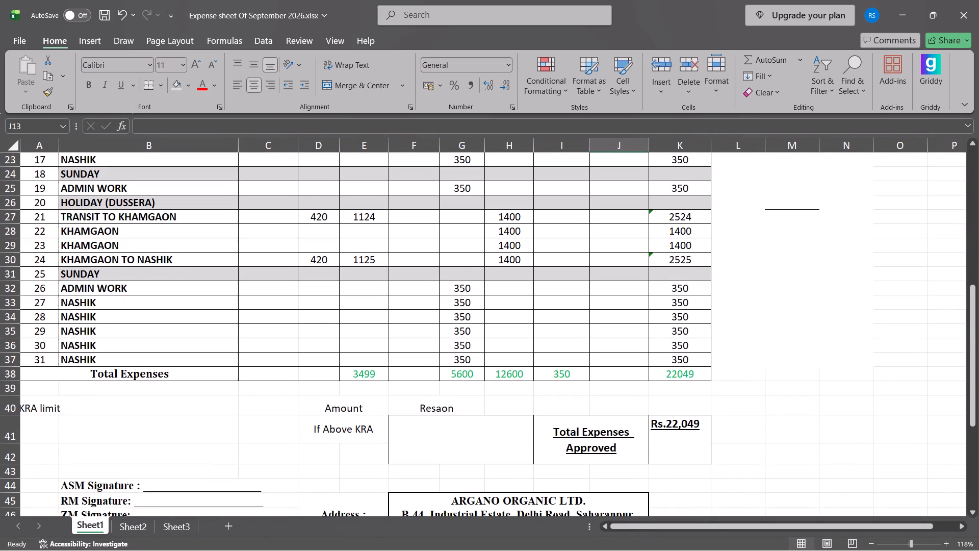
scroll(504, 367, "up", 2)
key("ctrl+s")
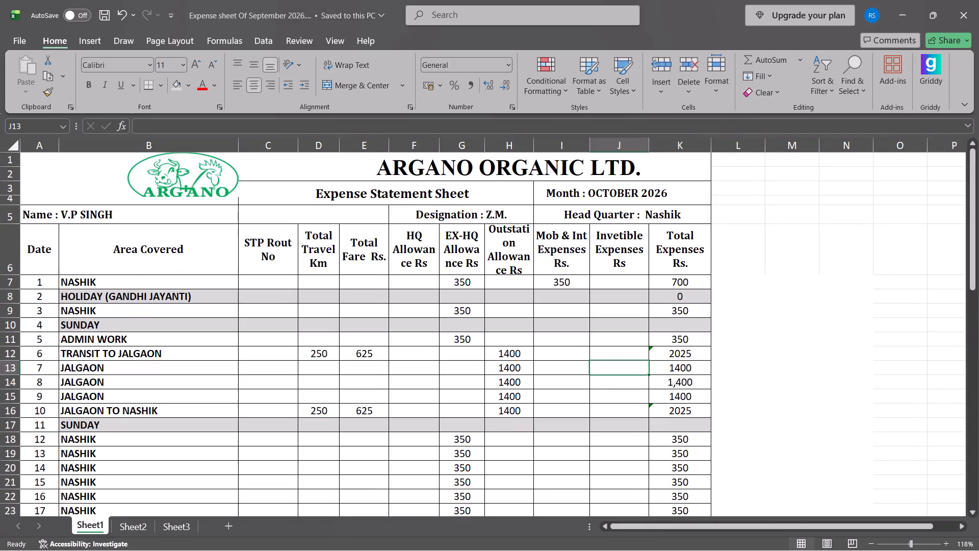
scroll(504, 367, "down", 2)
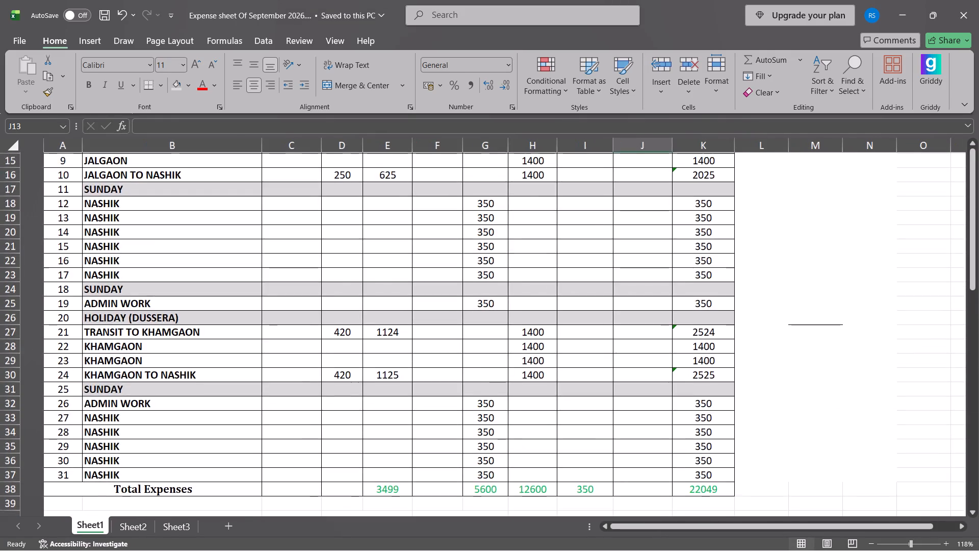
scroll(504, 367, "down", 2)
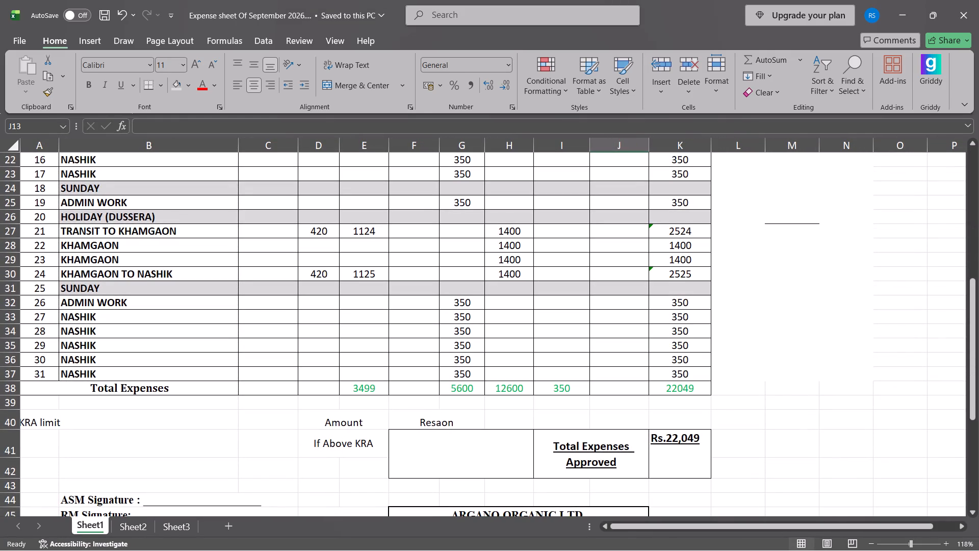
key("ctrl+s")
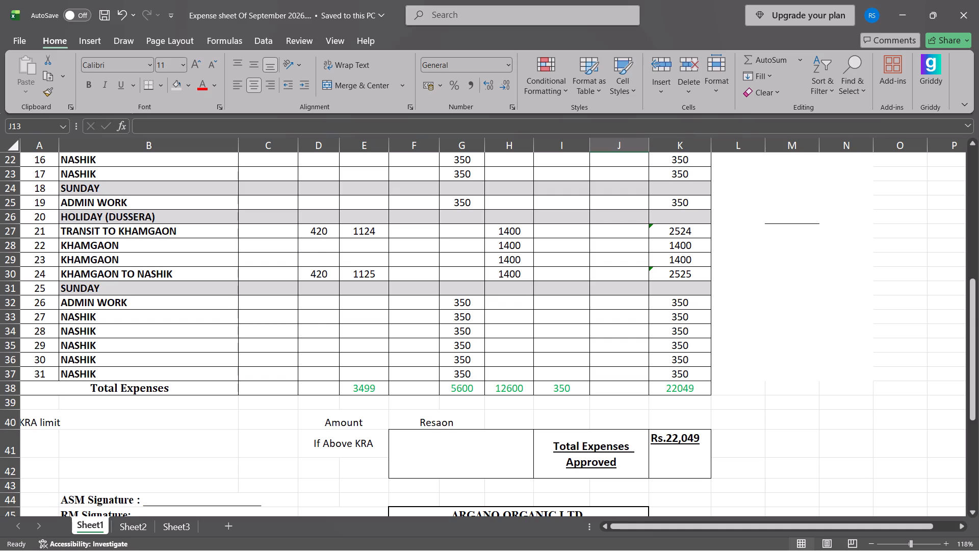
key("ctrl+s")
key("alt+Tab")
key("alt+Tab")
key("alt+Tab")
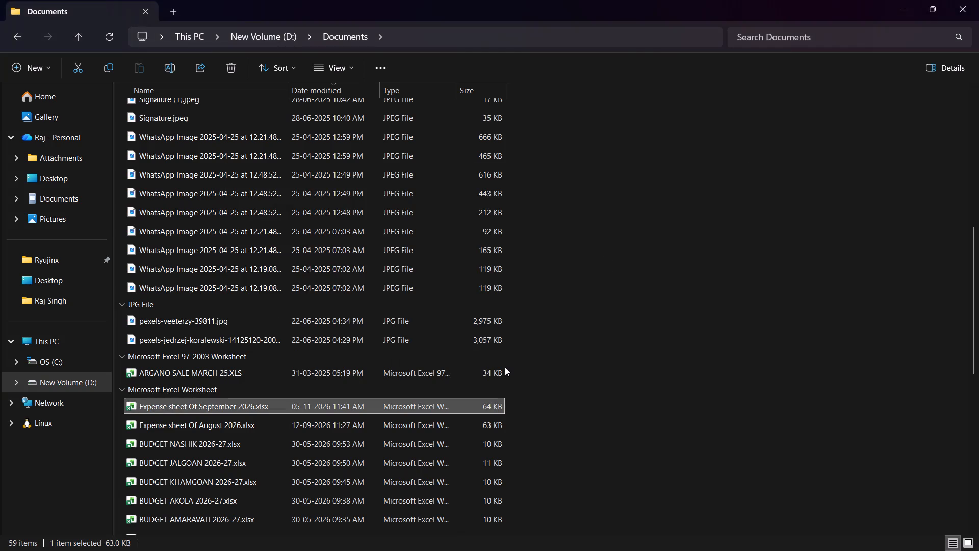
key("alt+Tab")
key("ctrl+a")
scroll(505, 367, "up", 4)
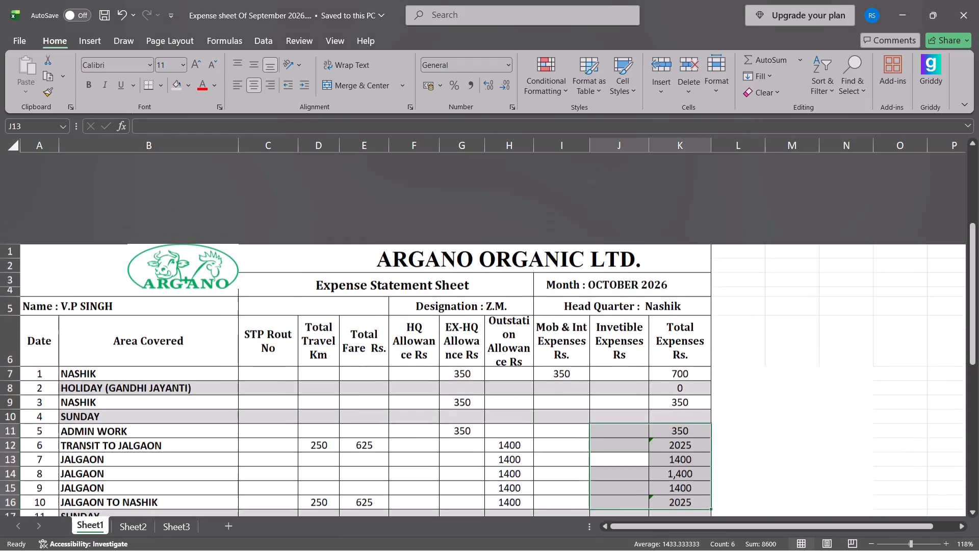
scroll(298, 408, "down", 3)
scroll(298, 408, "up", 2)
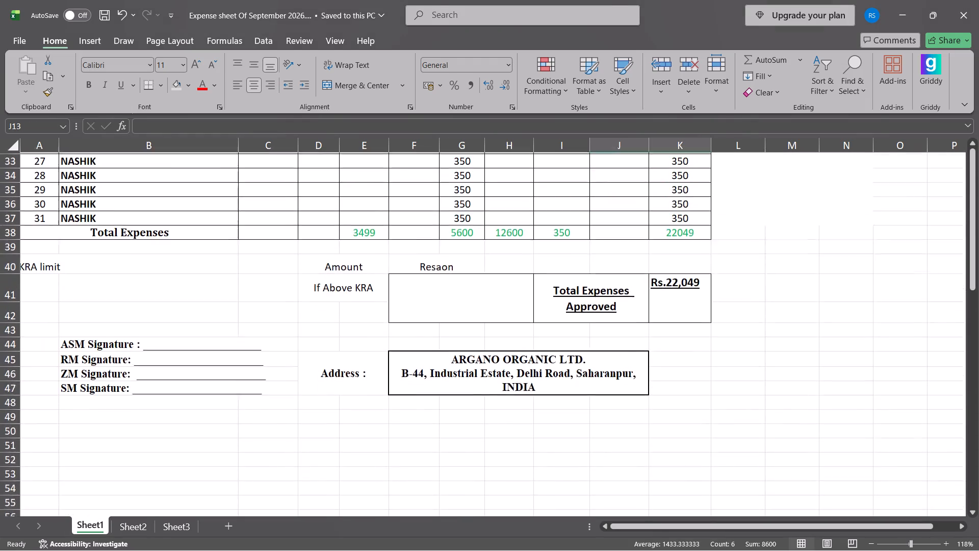
Clear the multi-cell selection by selecting the Total Expenses Approved amount, and save the workbook again.
left_click(671, 354)
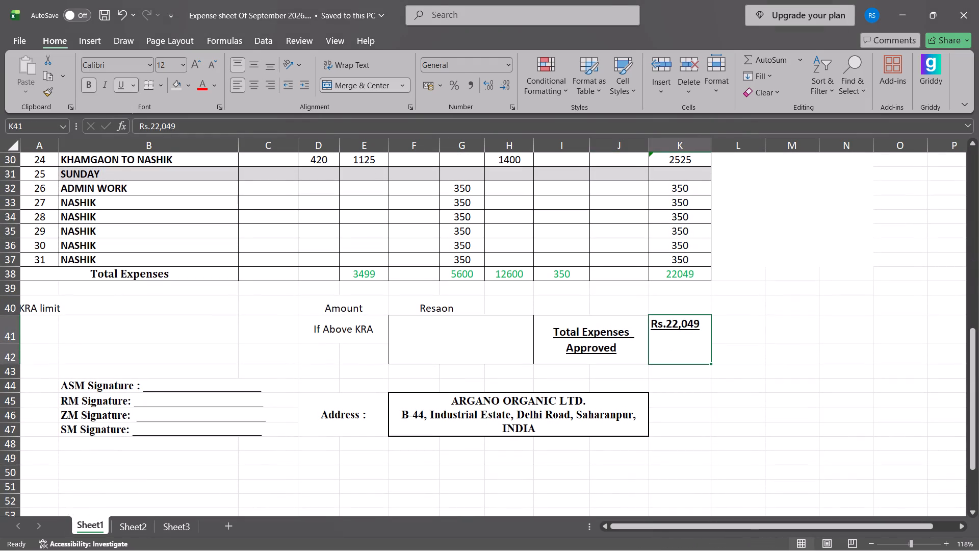
key("ctrl+s")
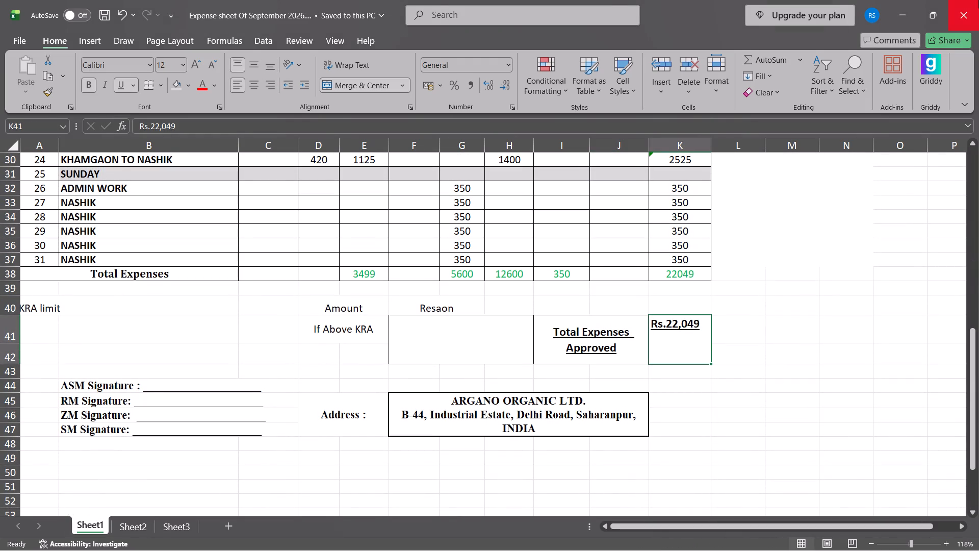
Close the workbook and rename its September 2026 file in the Documents folder as Expense sheet Of October 2026.
left_click(978, 0)
right_click(214, 406)
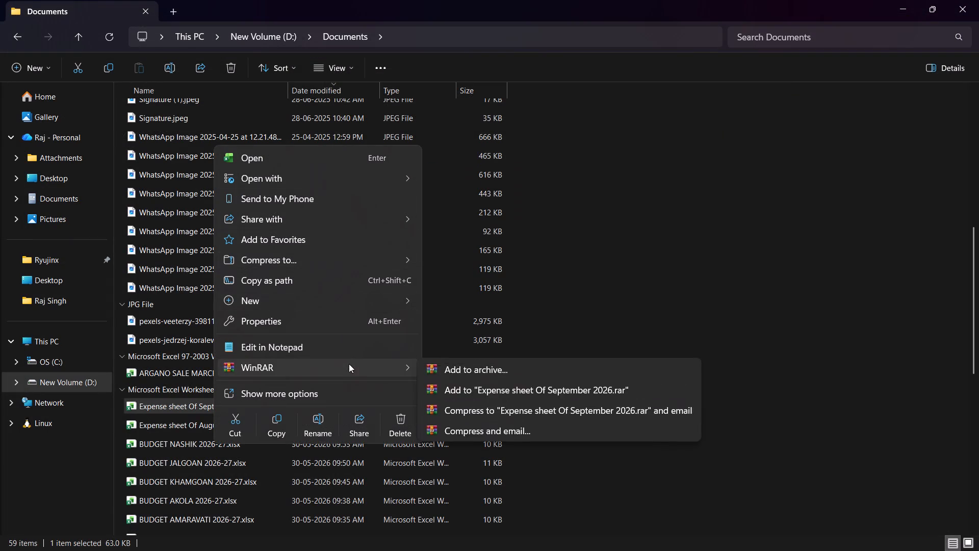
left_click(317, 428)
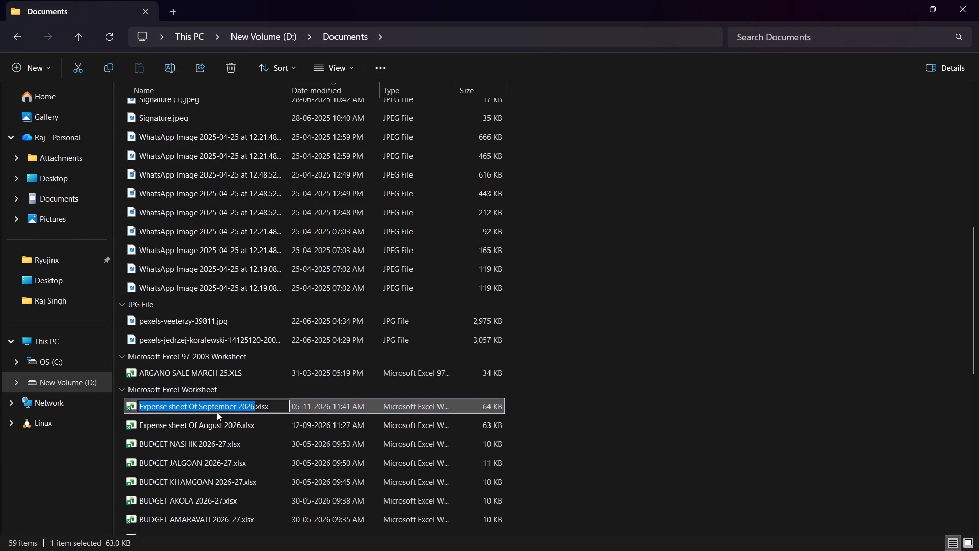
left_click(236, 407)
key("BackSpace")
key("BackSpace")
key("BackSpace")
key("BackSpace")
key("BackSpace")
key("BackSpace")
key("BackSpace")
key("BackSpace")
key("BackSpace")
key("BackSpace")
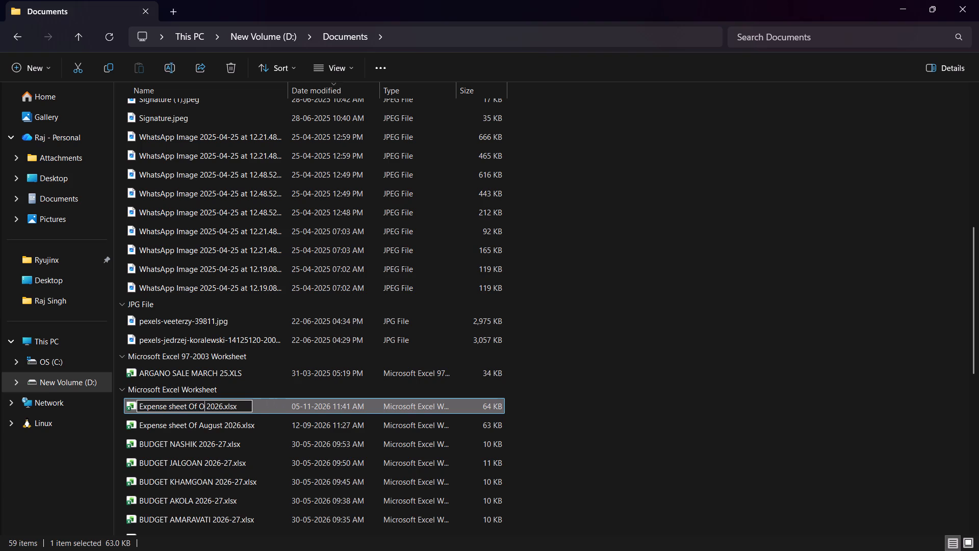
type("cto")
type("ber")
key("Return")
Switch to the Brave browser and open web.whatsapp.com.
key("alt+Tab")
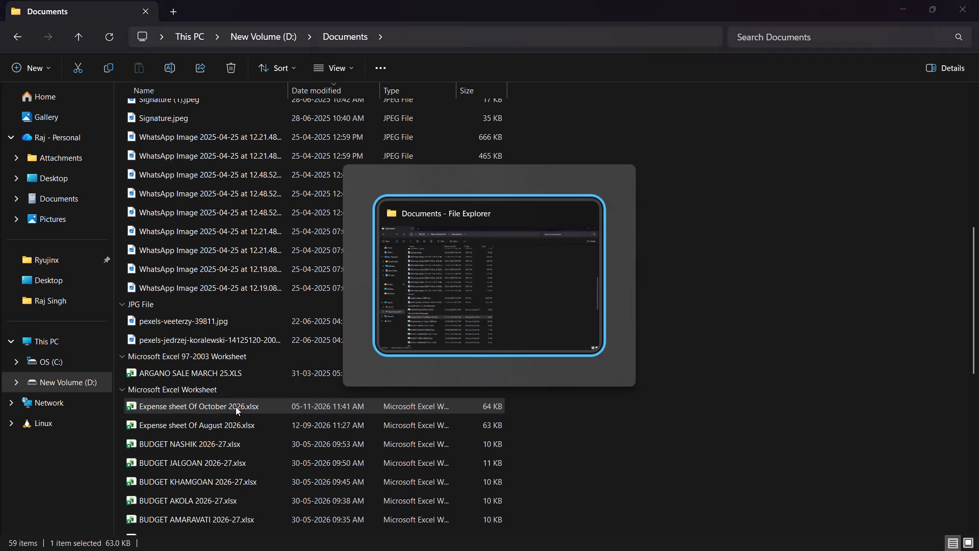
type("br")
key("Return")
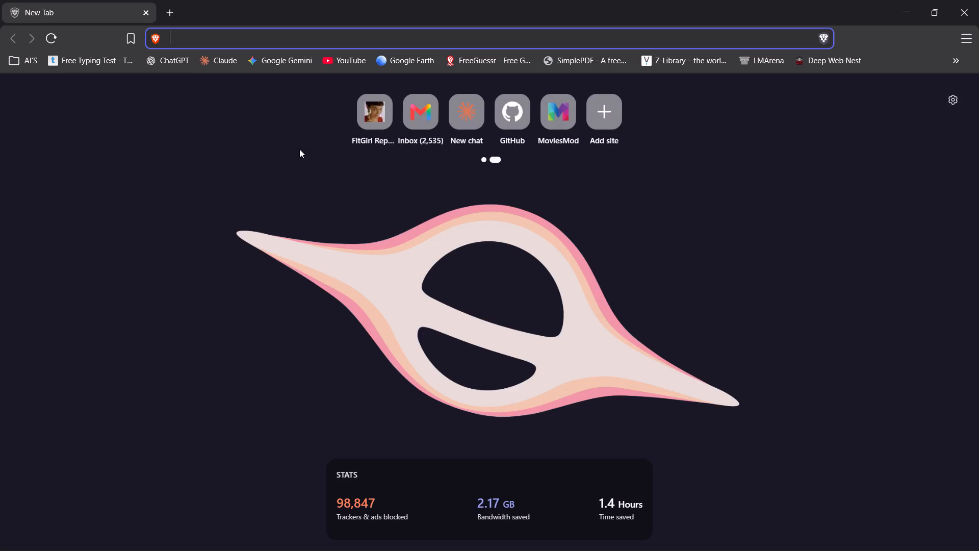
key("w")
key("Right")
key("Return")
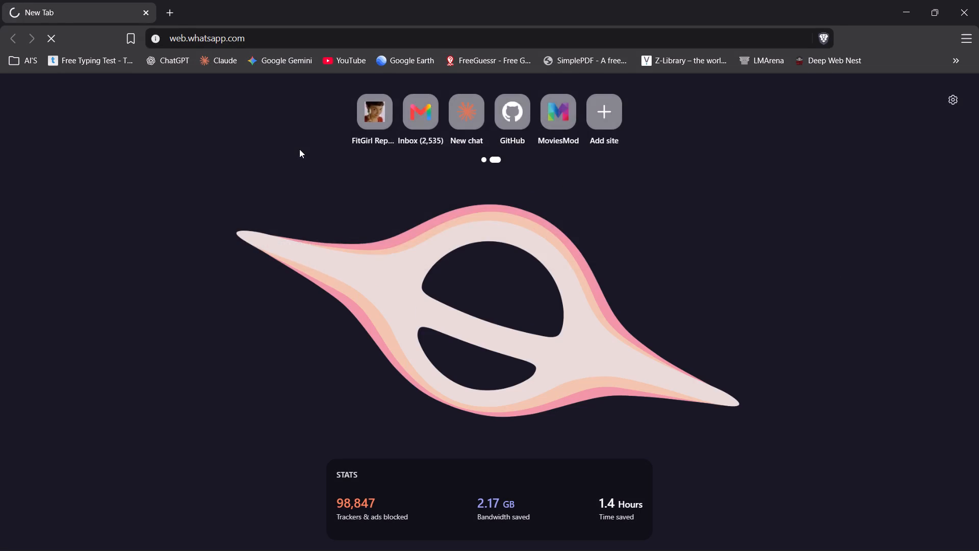